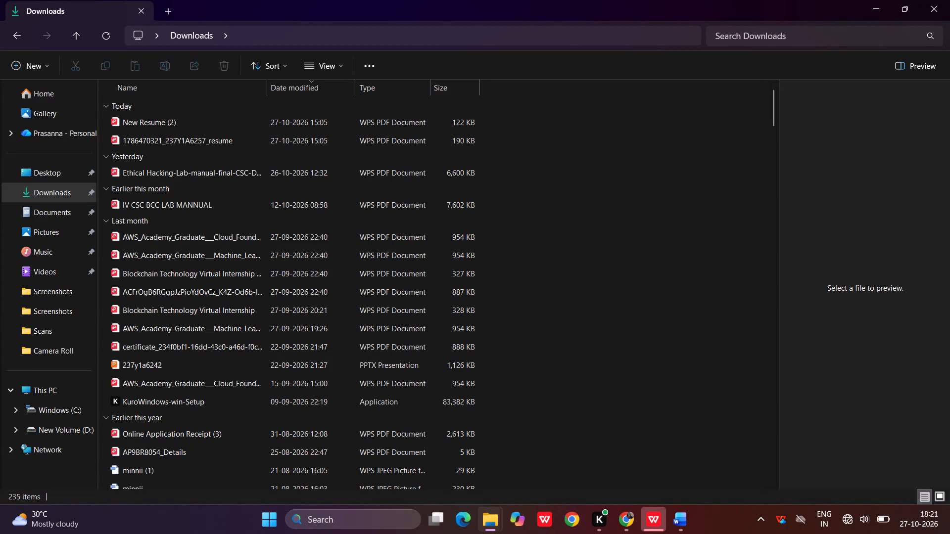
pyautogui.click(935, 6)
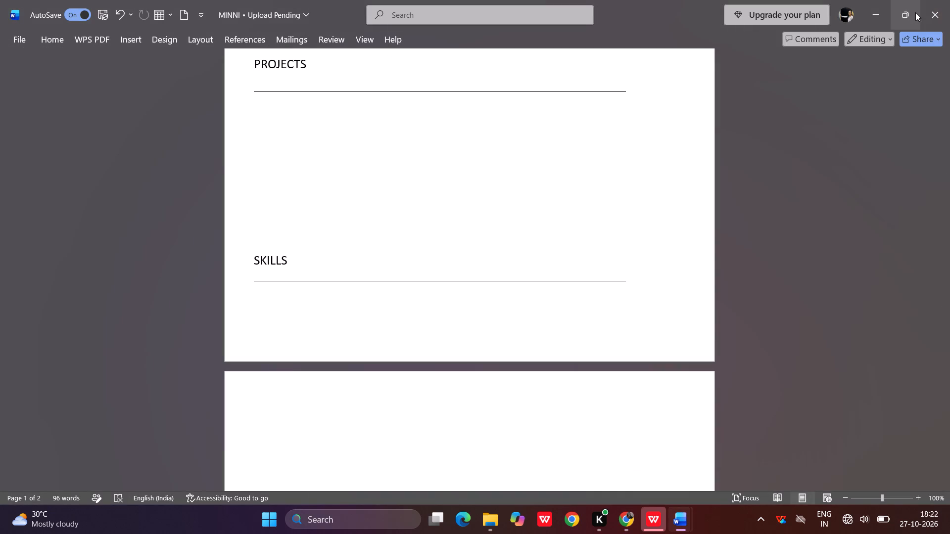
pyautogui.click(862, 104)
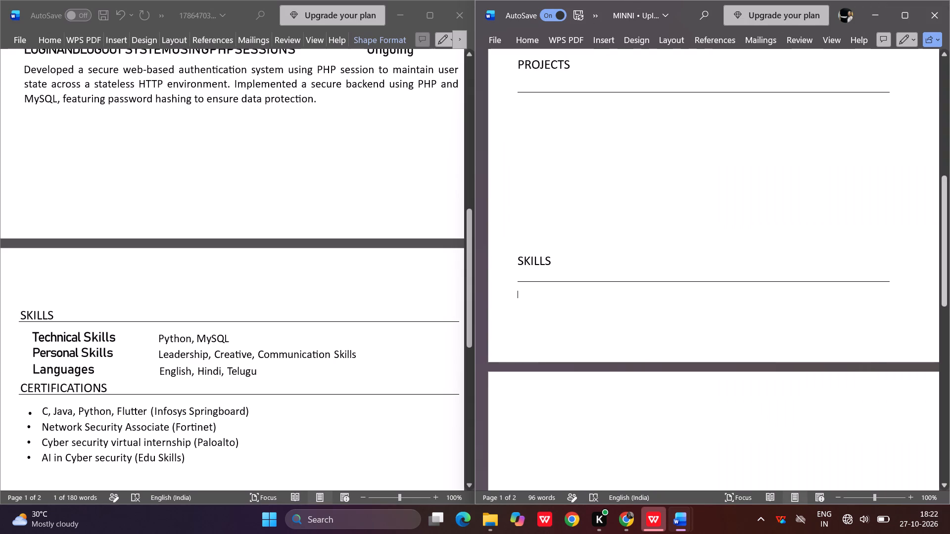
# Push the SKILLS heading and its rule to the start of page 2 in MINNI by adding blank lines before it.
pyautogui.click(552, 292)
pyautogui.click(518, 265)
pyautogui.press('Return')
pyautogui.press('Return')
pyautogui.press('Return')
pyautogui.press('Return')
pyautogui.press('BackSpace')
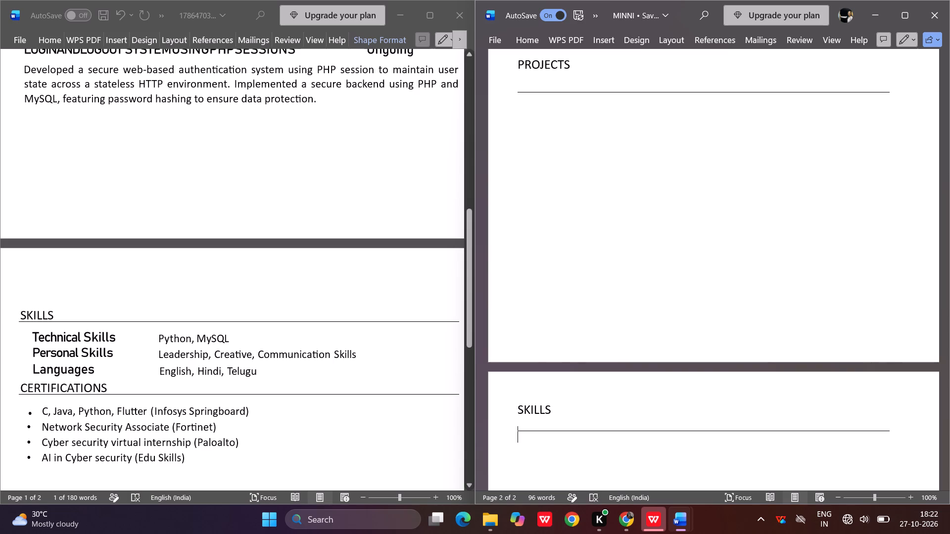
pyautogui.press('BackSpace')
pyautogui.press('Return')
# Enter the word "Technical" on the line beneath the SKILLS rule on page 2.
pyautogui.click(522, 438)
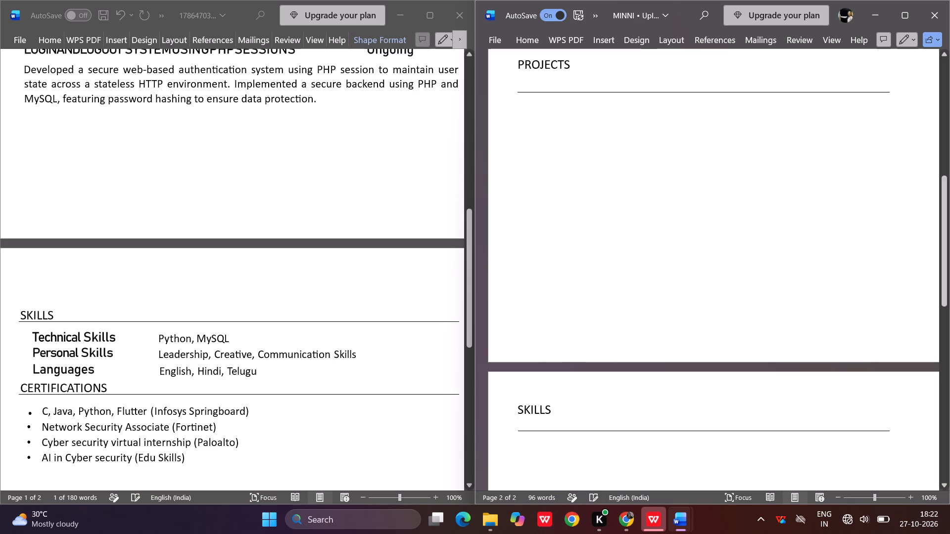
pyautogui.click(524, 449)
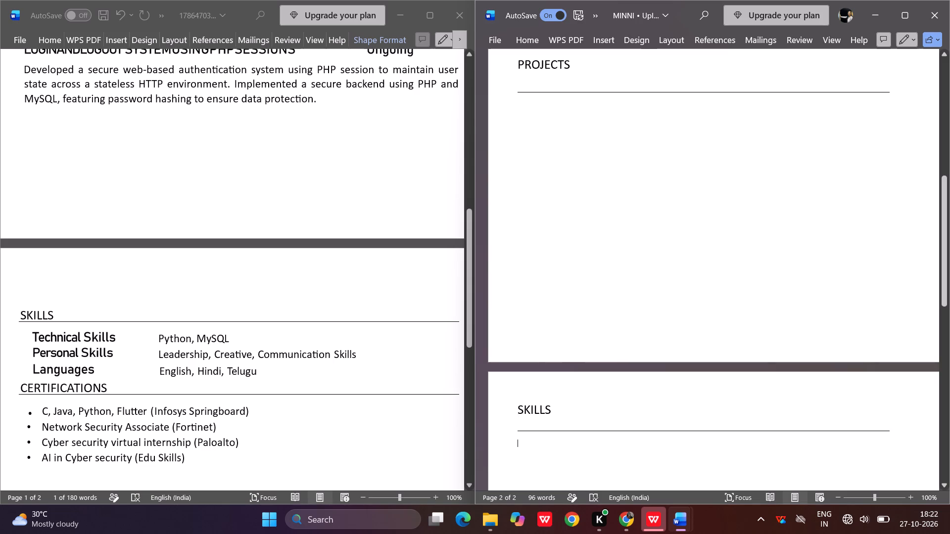
pyautogui.rightClick(524, 449)
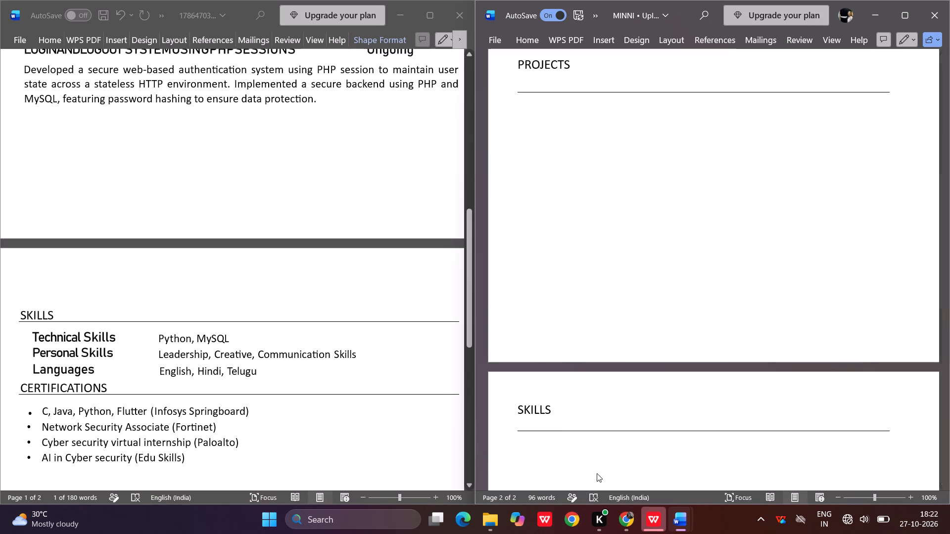
pyautogui.scroll(-3, 538, 446)
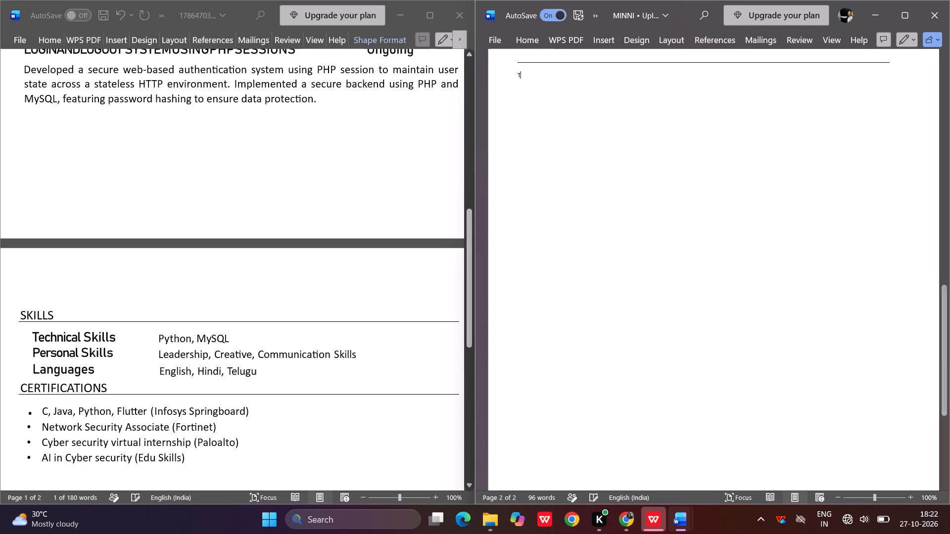
pyautogui.write('echnin')
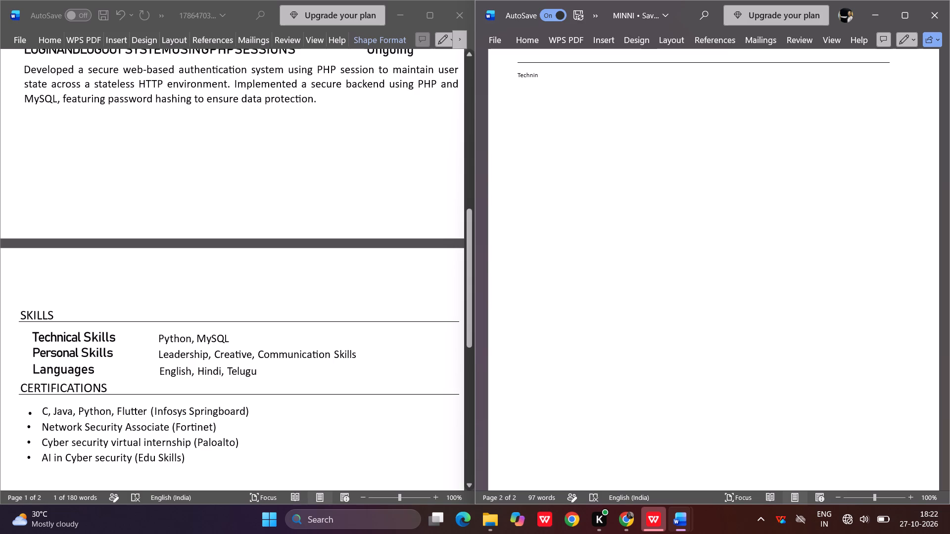
pyautogui.press('BackSpace')
pyautogui.write('cal')
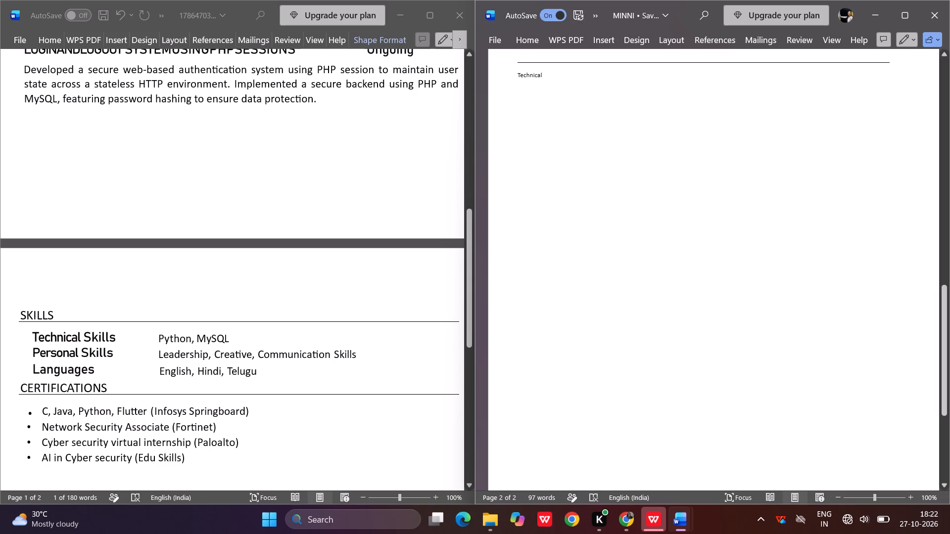
# Set the font size of the word "Technical" to 16.
pyautogui.moveTo(550, 82); pyautogui.dragTo(526, 77)
pyautogui.moveTo(526, 77); pyautogui.dragTo(514, 77)
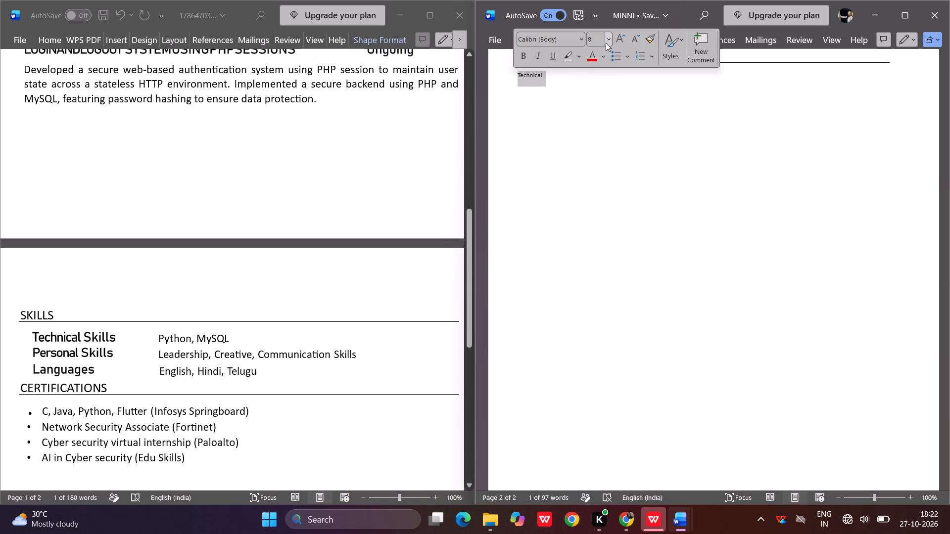
pyautogui.click(607, 42)
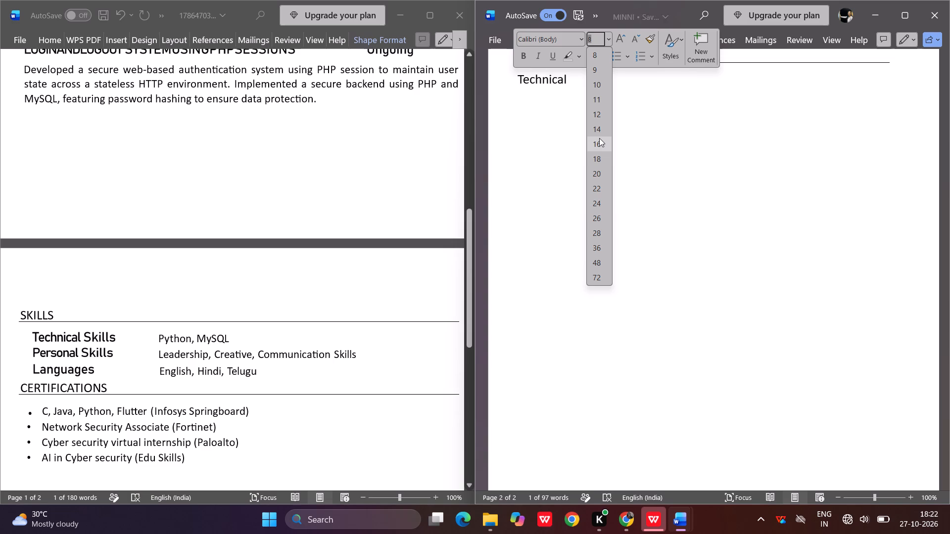
pyautogui.click(599, 138)
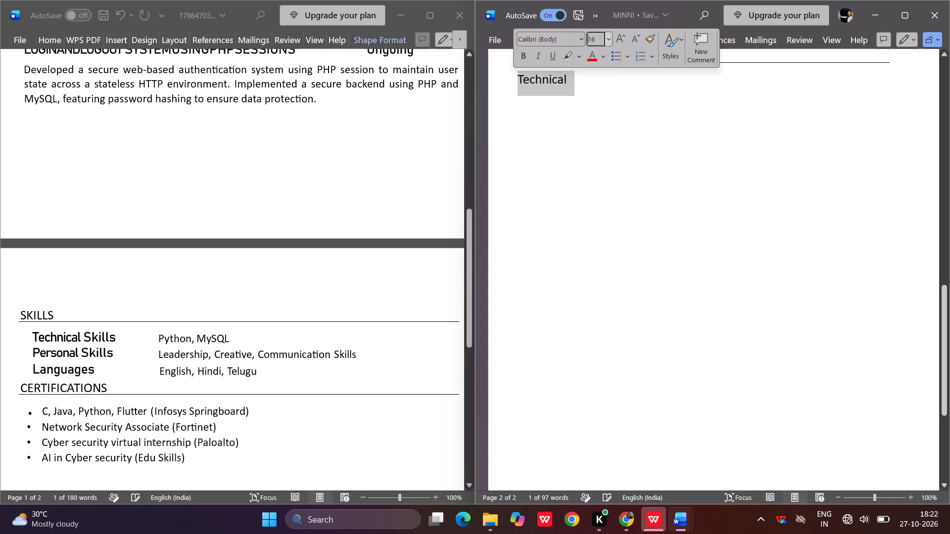
pyautogui.click(594, 132)
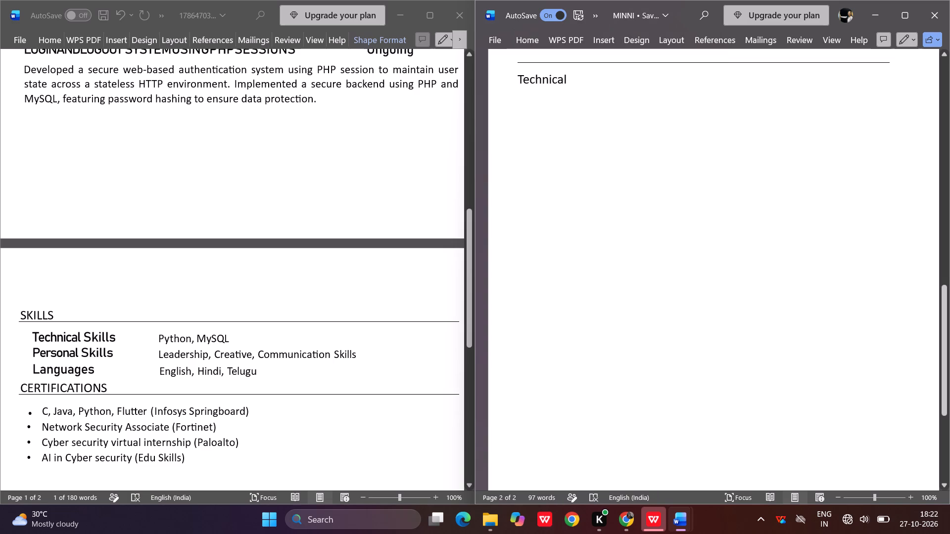
# Complete the label as "Technical Skills" and begin the line below it with "Perso".
pyautogui.click(579, 83)
pyautogui.press('space')
pyautogui.write('kill')
pyautogui.press('s')
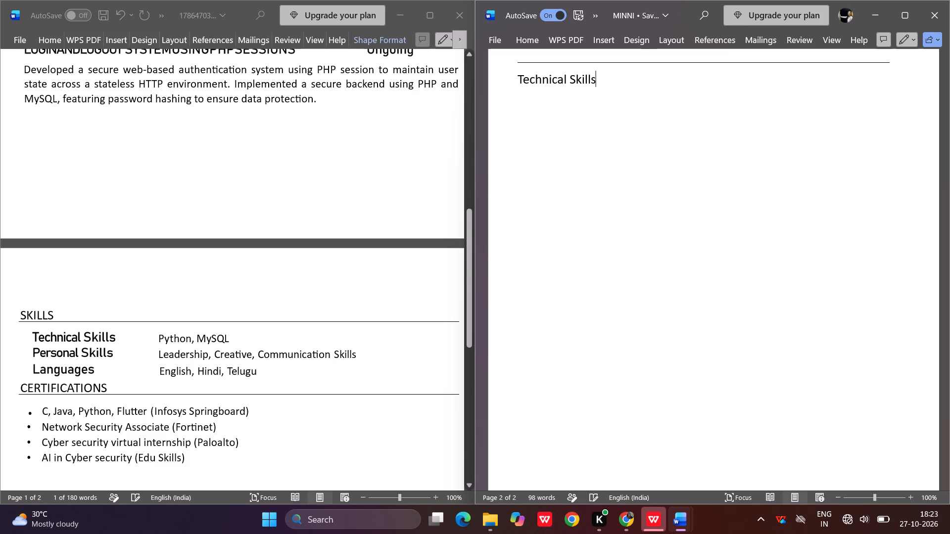
pyautogui.press('Return')
pyautogui.write('er')
pyautogui.write('so')
# Pad the end of the "Technical Skills" line with 20 spaces.
pyautogui.click(635, 73)
pyautogui.press('space')
pyautogui.press('space')
pyautogui.press('space')
pyautogui.press('space')
pyautogui.press('space')
pyautogui.press('space')
pyautogui.press('space')
pyautogui.press('space')
pyautogui.press('space')
pyautogui.press('space')
pyautogui.press('space')
pyautogui.press('space')
pyautogui.press('space')
pyautogui.press('space')
pyautogui.press('space')
pyautogui.press('space')
pyautogui.press('space')
pyautogui.press('space')
pyautogui.press('space')
pyautogui.press('space')
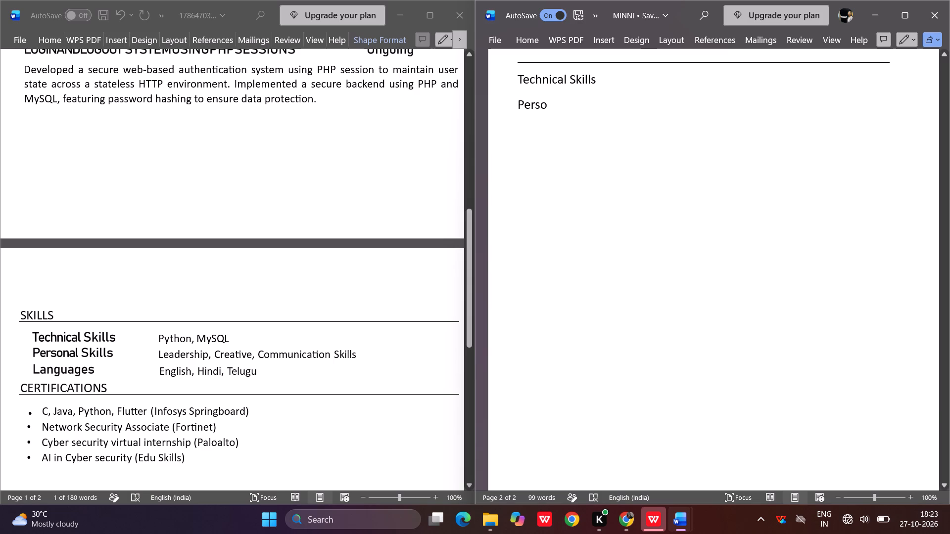
# Switch to File Explorer and cancel its pending File In Use dialog.
pyautogui.click(485, 517)
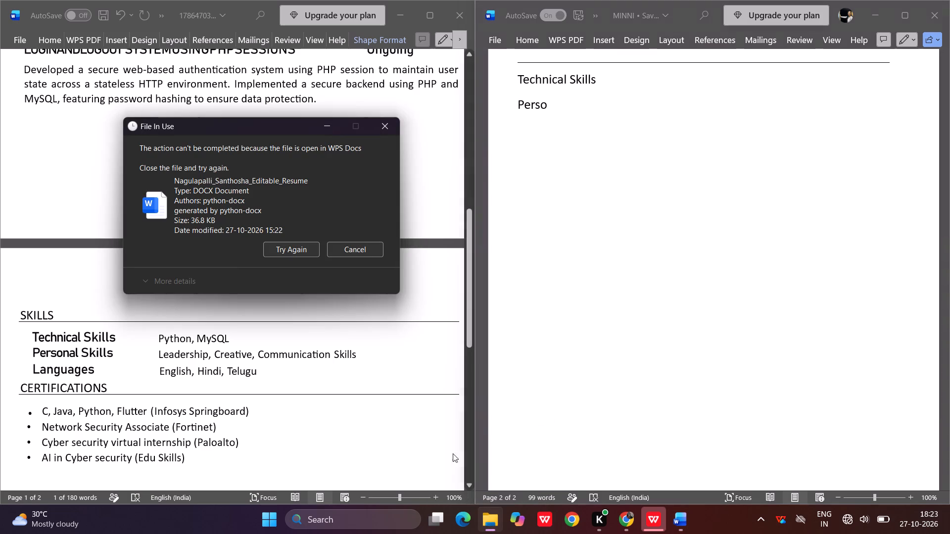
pyautogui.click(356, 254)
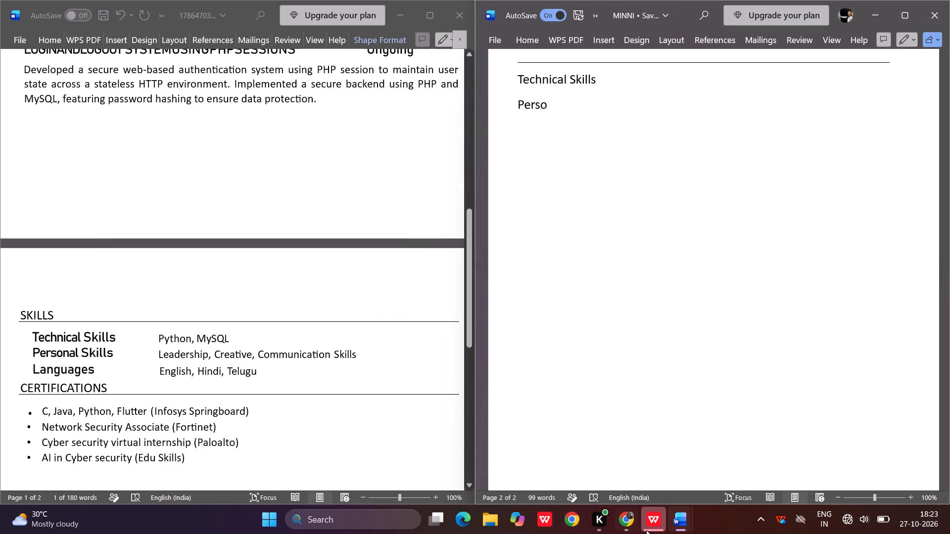
# Switch to WPS Office, close the resume PDF without saving its changes, and close the WPS window.
pyautogui.click(647, 530)
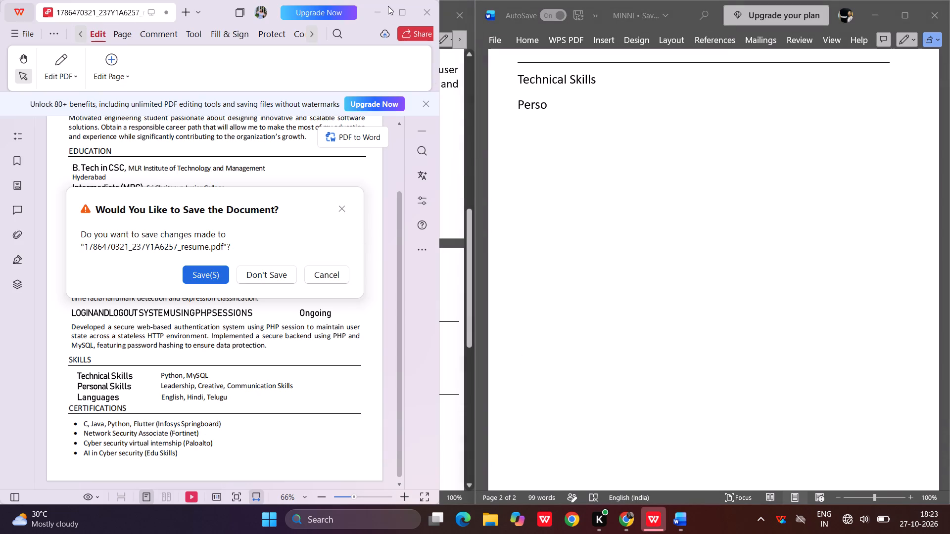
pyautogui.click(266, 277)
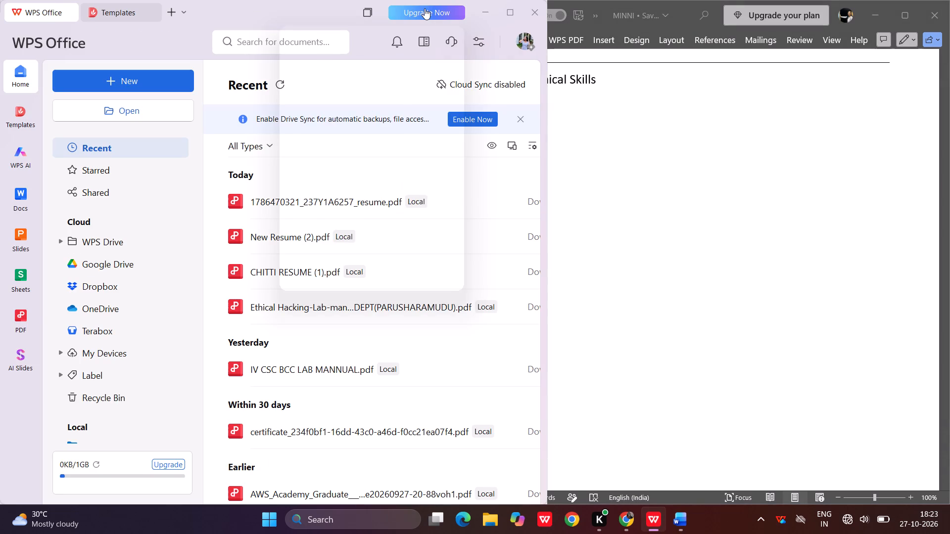
pyautogui.click(543, 10)
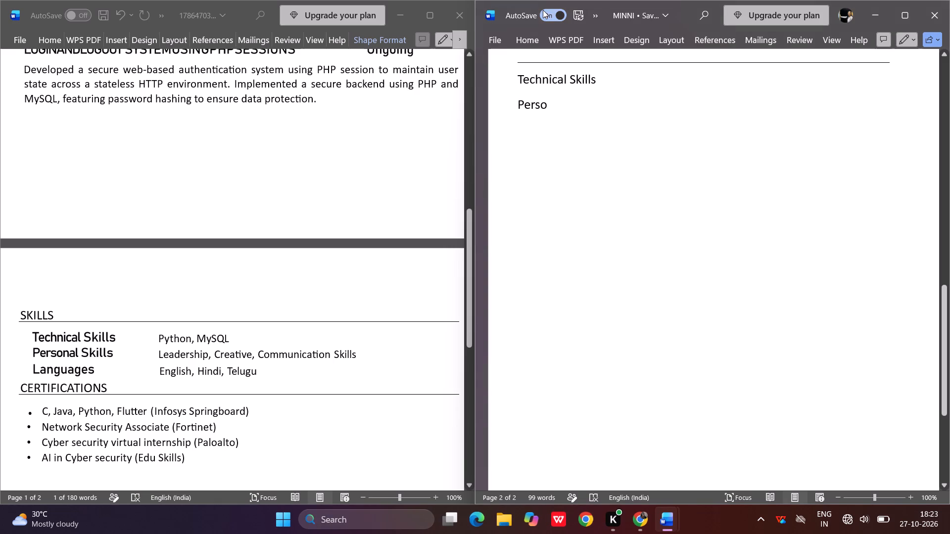
# Complete the second label in the SKILLS section of MINNI as "Personal Skills".
pyautogui.click(553, 111)
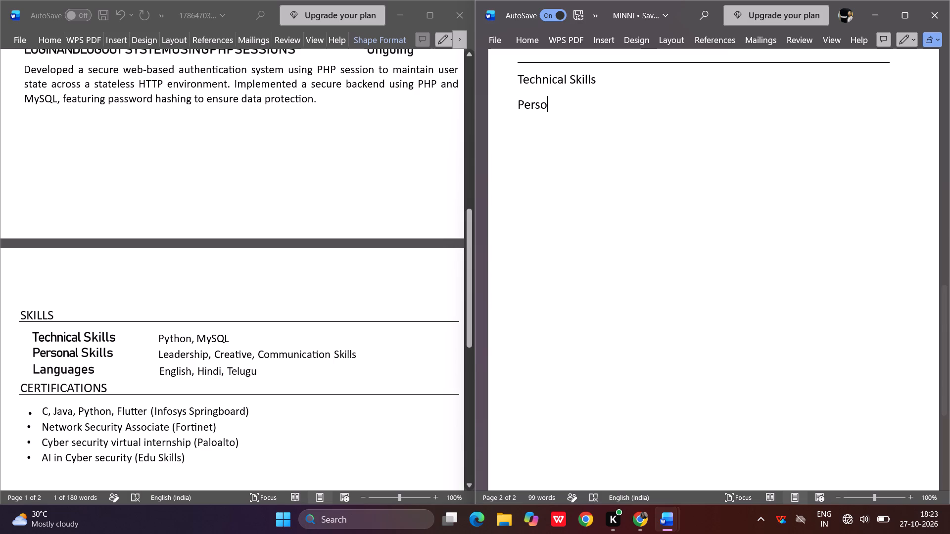
pyautogui.write('nal')
pyautogui.press('space')
pyautogui.write('kills')
# Add the label "Languages" on a new line beneath "Personal Skills".
pyautogui.press('Return')
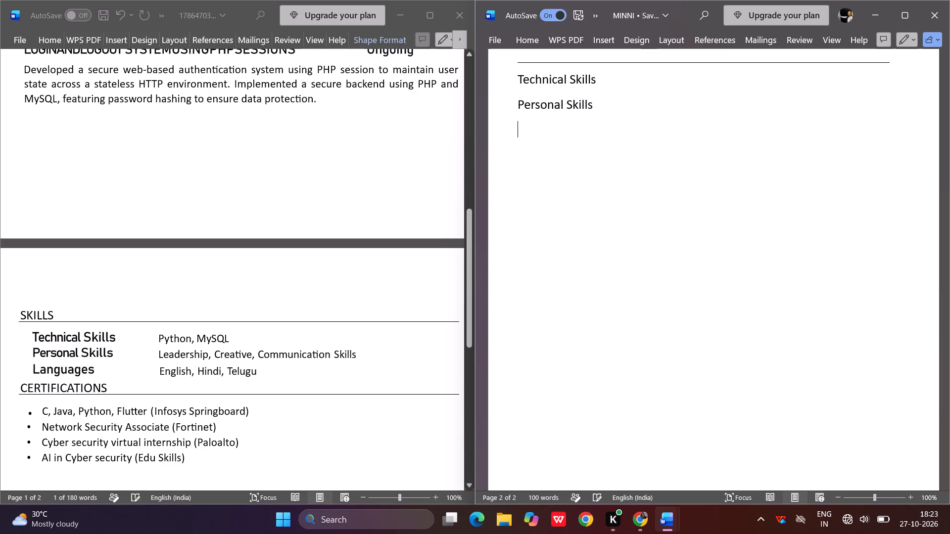
pyautogui.write('ang')
pyautogui.write('uages')
# Make the SKILLS labels "Technical Skills", "Personal Skills" and "Languages" bold in MINNI.
pyautogui.press('Return')
pyautogui.click(597, 82)
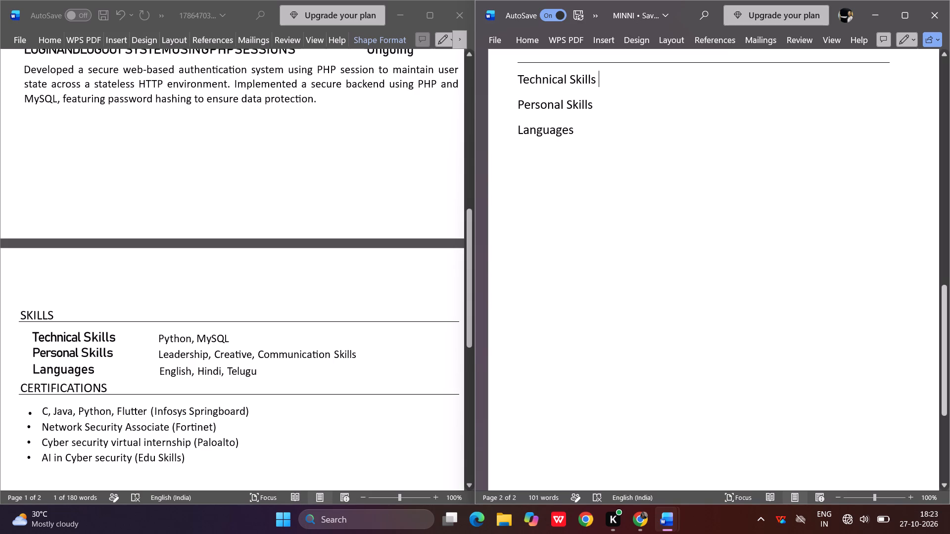
pyautogui.moveTo(597, 82); pyautogui.dragTo(499, 84)
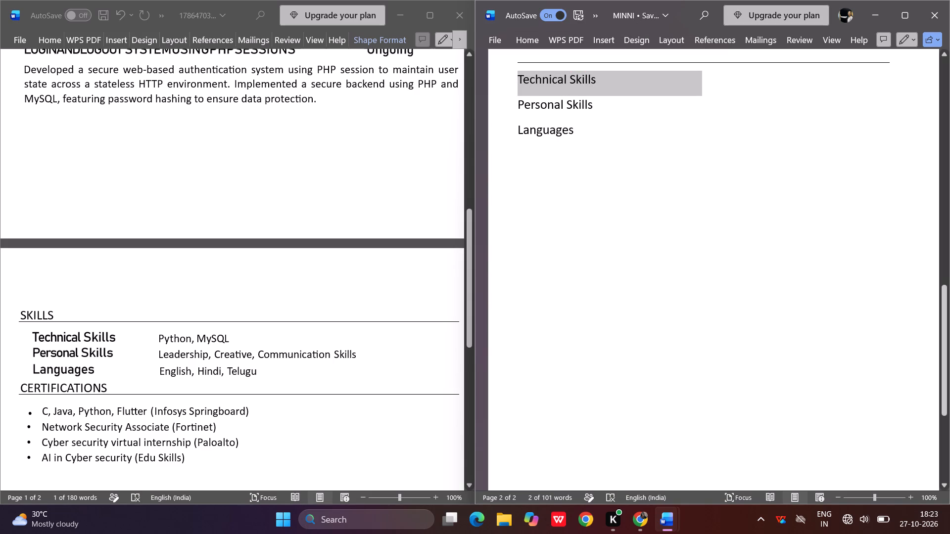
pyautogui.hotkey('ctrl', 'b')
pyautogui.click(600, 112)
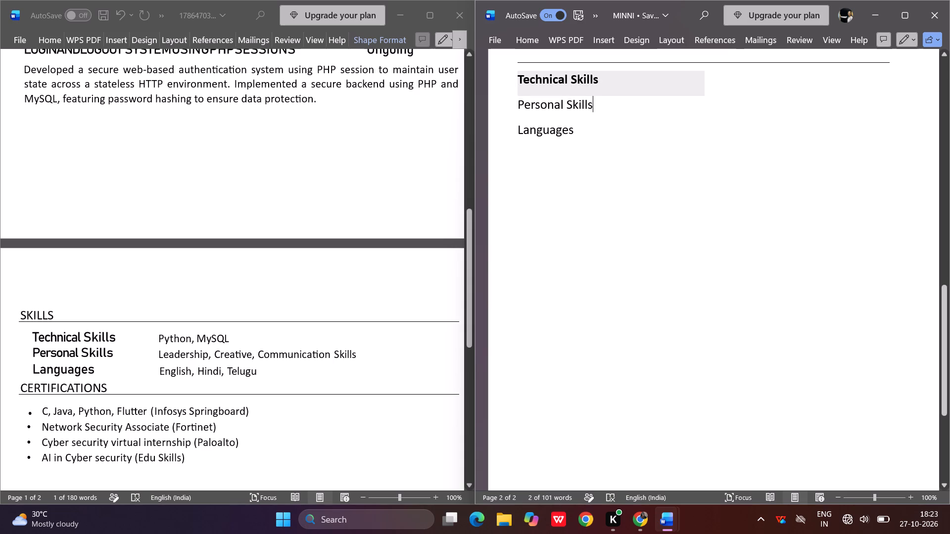
pyautogui.moveTo(600, 112); pyautogui.dragTo(533, 112)
pyautogui.hotkey('ctrl', 'b')
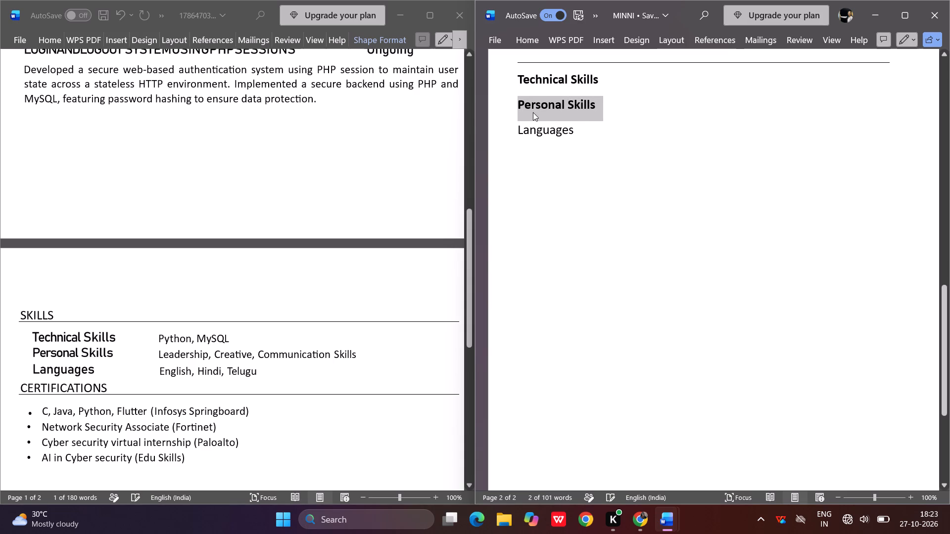
pyautogui.click(580, 124)
pyautogui.moveTo(580, 124); pyautogui.dragTo(523, 121)
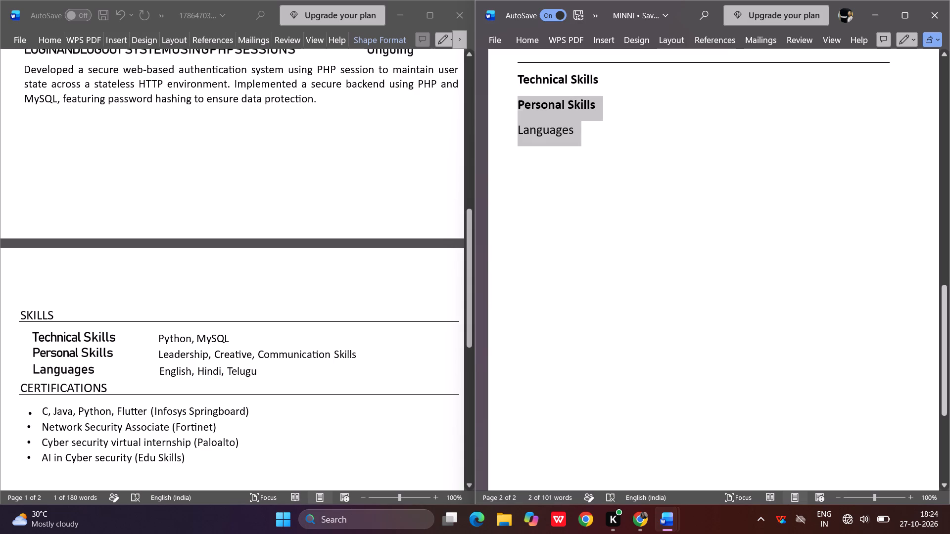
pyautogui.moveTo(523, 121); pyautogui.dragTo(522, 129)
pyautogui.hotkey('ctrl', 'b')
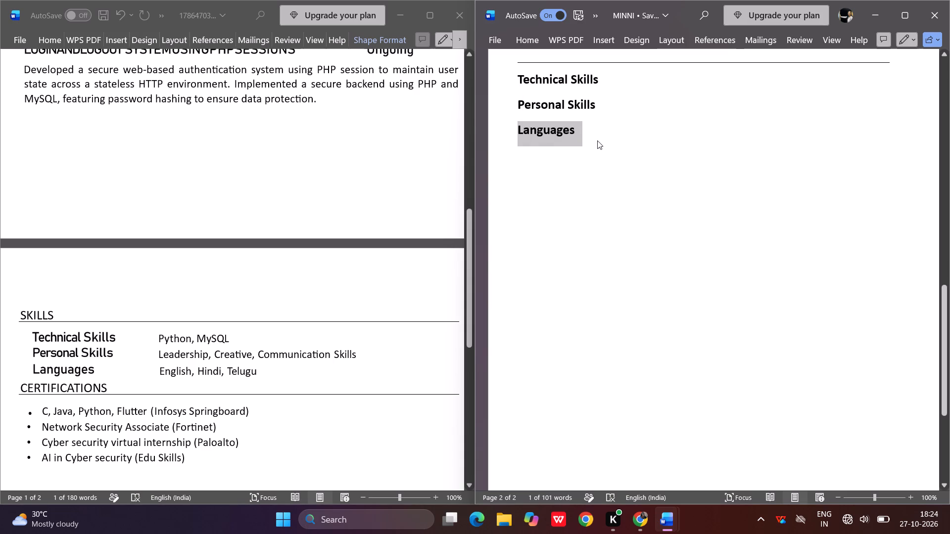
# Add the heading "CERTIFICATIONS" in regular, non-bold text beneath "Languages", and start a new line under it.
pyautogui.click(598, 140)
pyautogui.press('Return')
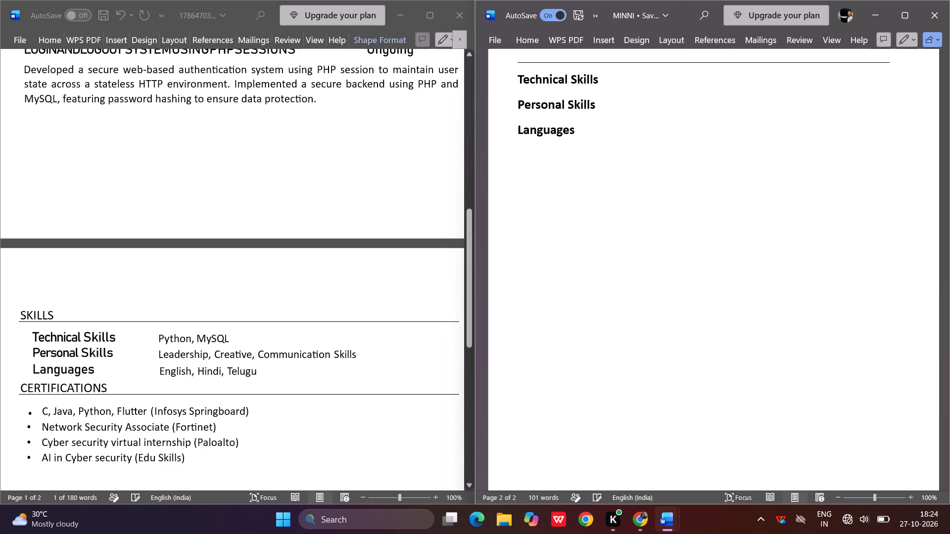
pyautogui.write('CE')
pyautogui.write('RTIFICATIONS')
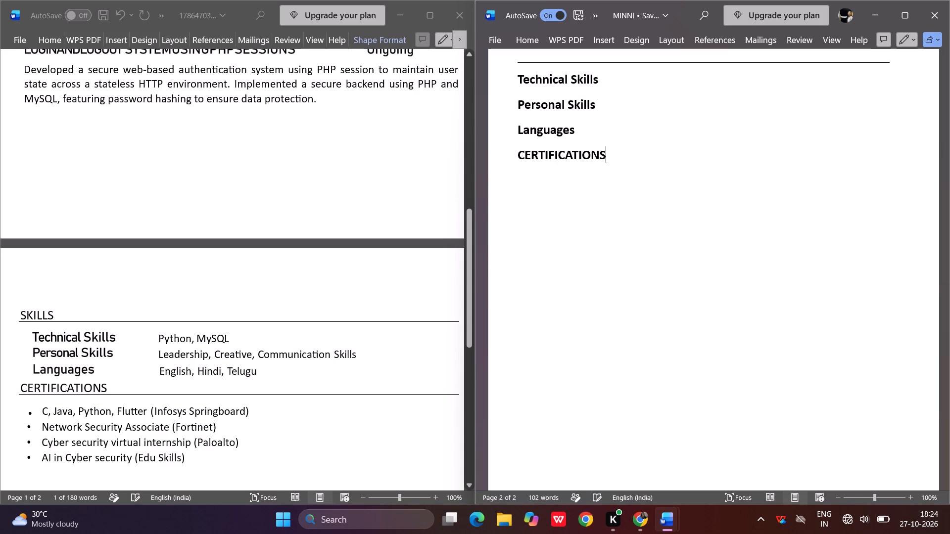
pyautogui.click(612, 157)
pyautogui.moveTo(612, 157); pyautogui.dragTo(516, 162)
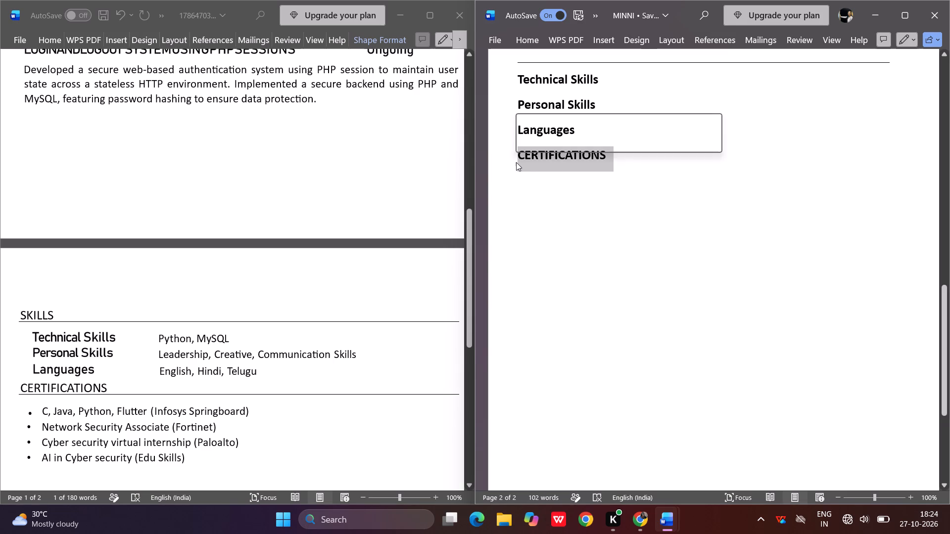
pyautogui.hotkey('ctrl', 'b')
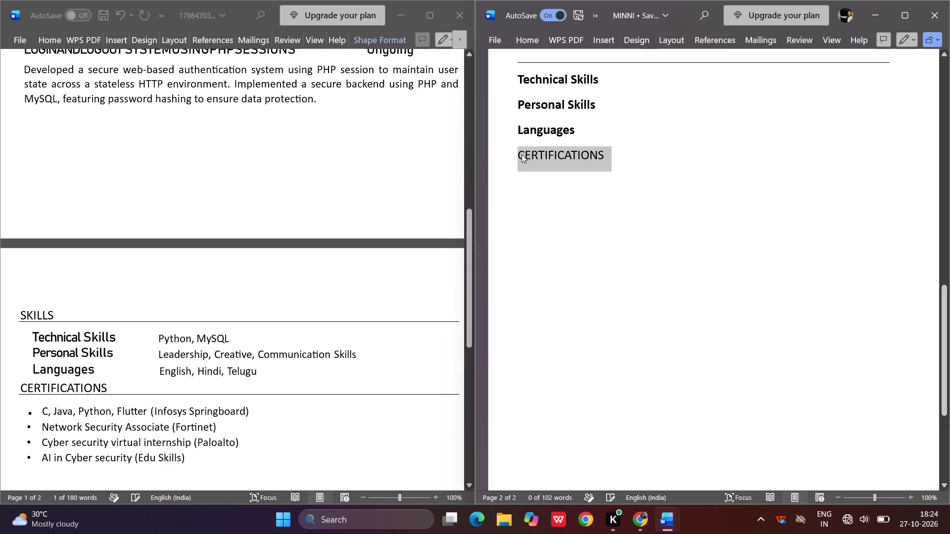
pyautogui.click(608, 150)
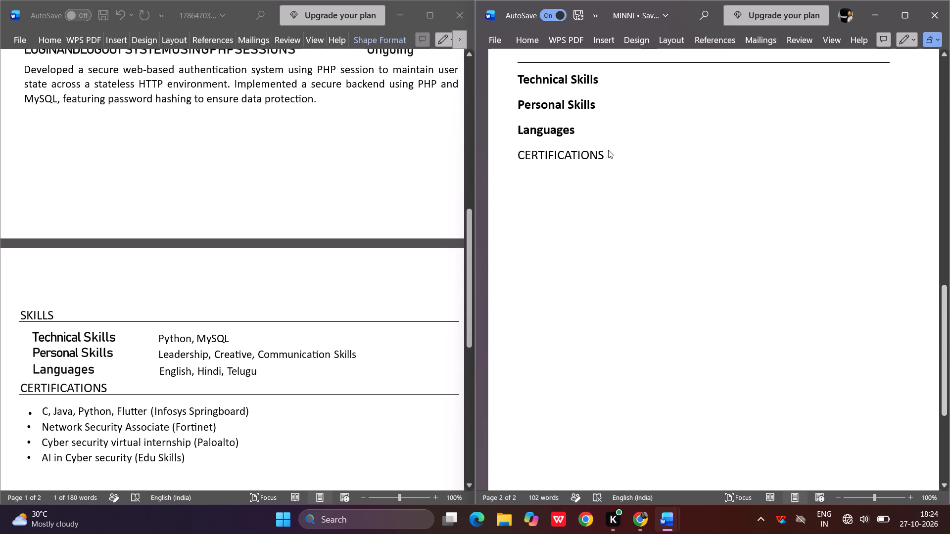
pyautogui.press('Return')
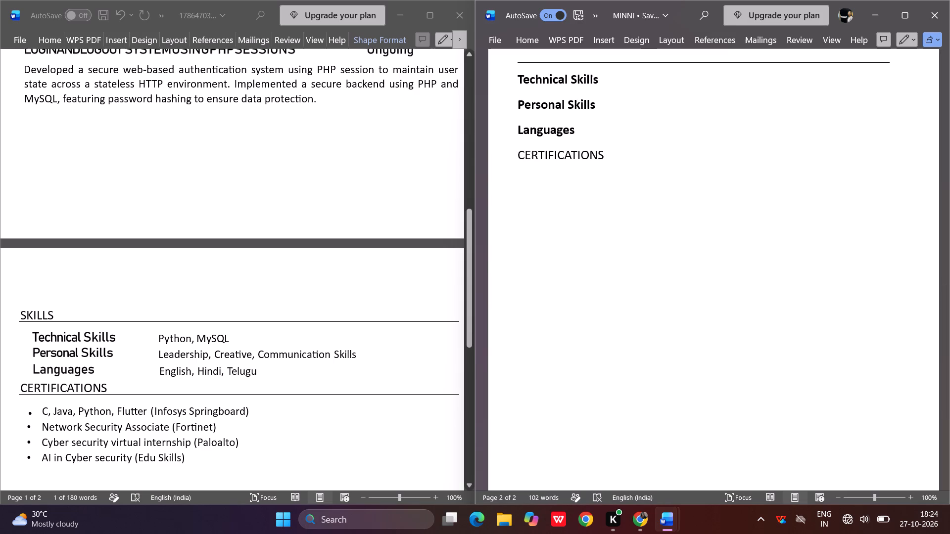
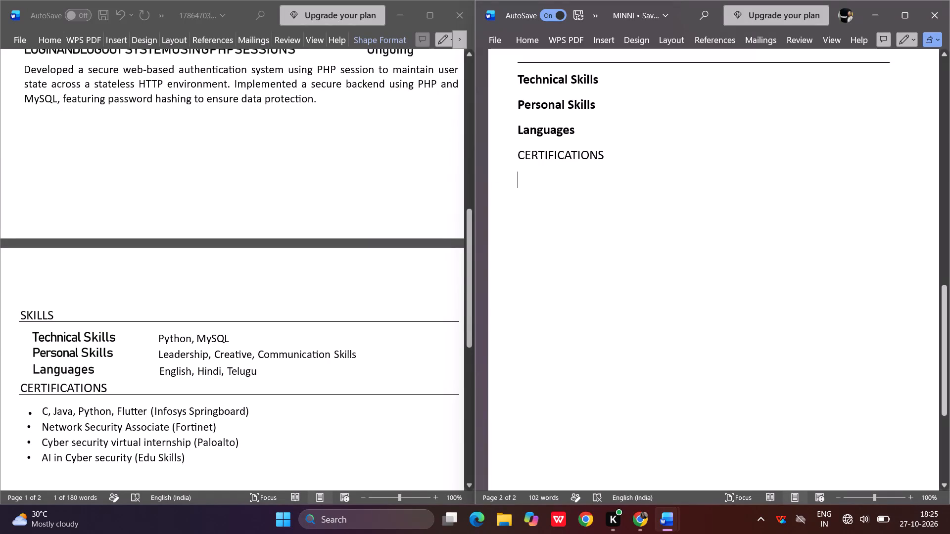
# Copy the divider line under the SKILLS heading and paste it on the line beneath CERTIFICATIONS.
pyautogui.click(653, 71)
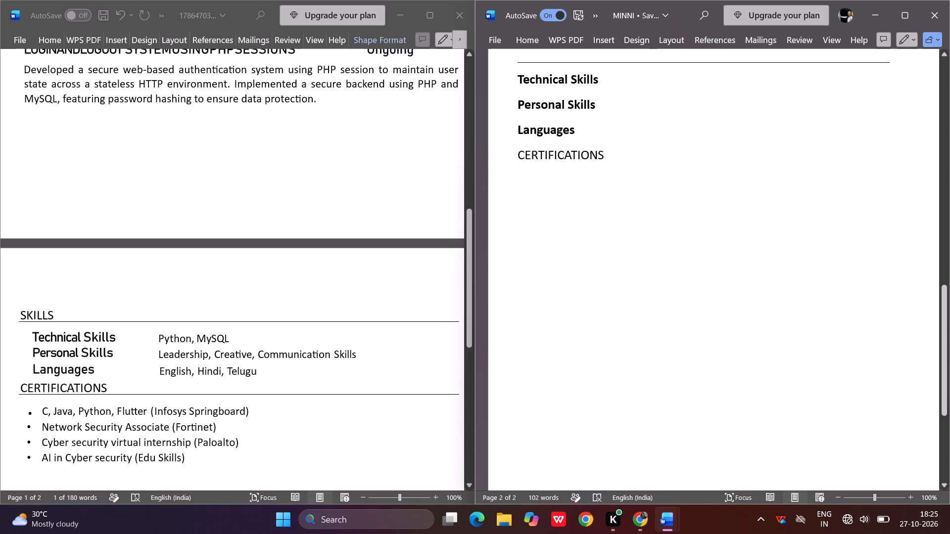
pyautogui.click(651, 62)
pyautogui.hotkey('ctrl', 'c')
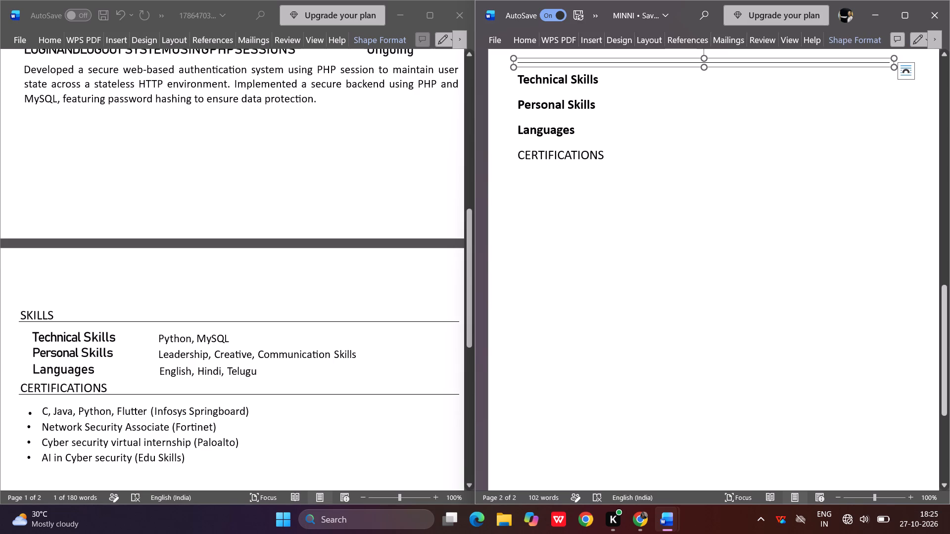
pyautogui.click(608, 150)
pyautogui.press('Return')
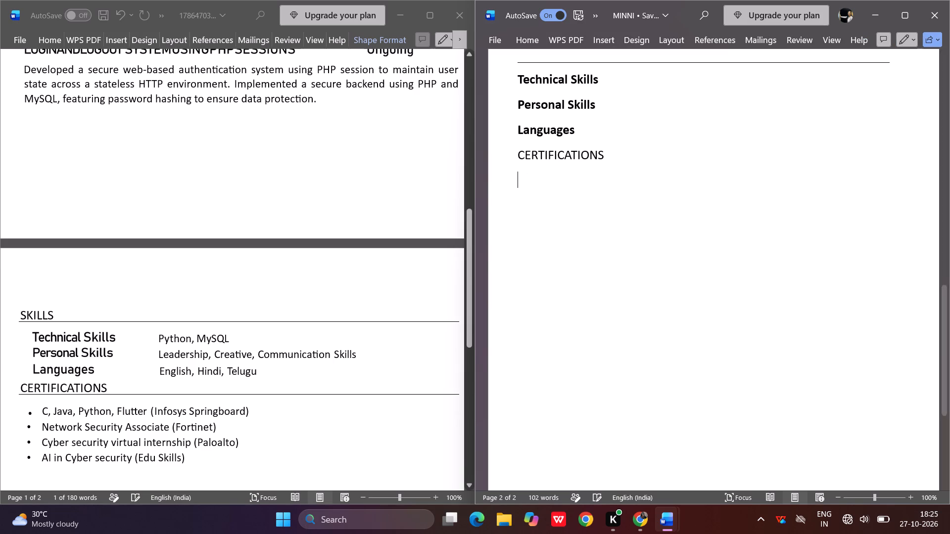
pyautogui.hotkey('ctrl', 'v')
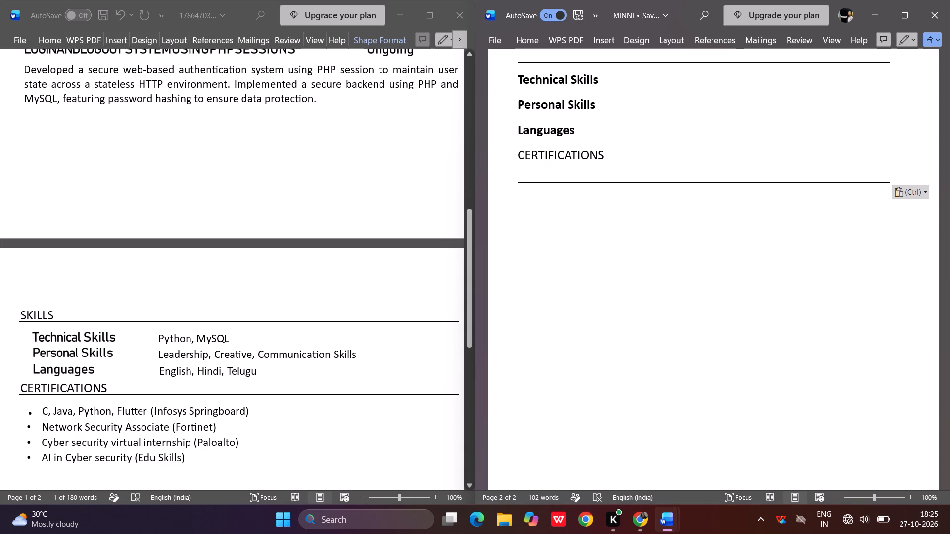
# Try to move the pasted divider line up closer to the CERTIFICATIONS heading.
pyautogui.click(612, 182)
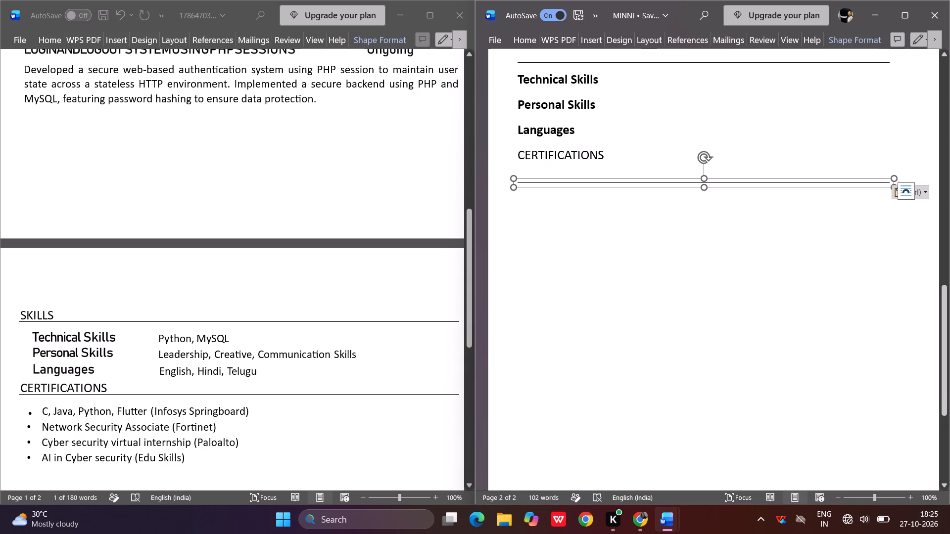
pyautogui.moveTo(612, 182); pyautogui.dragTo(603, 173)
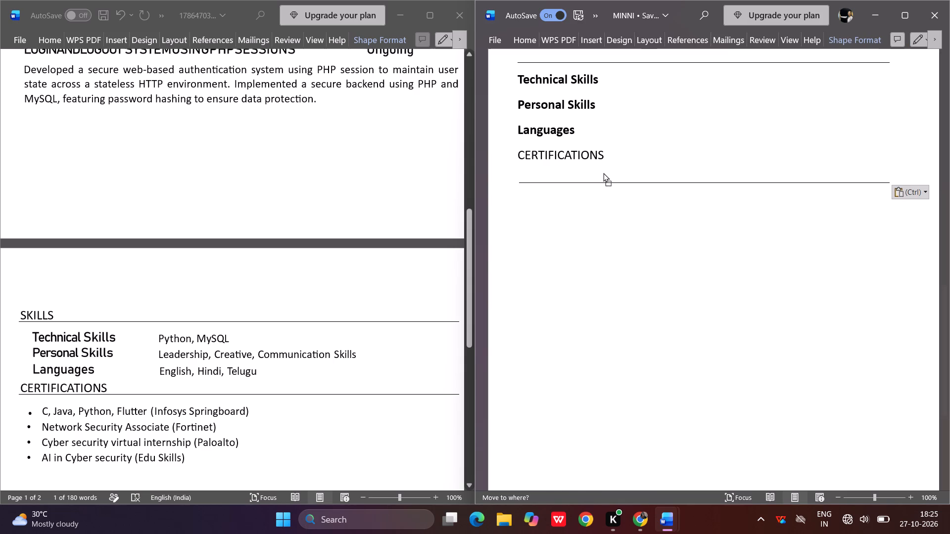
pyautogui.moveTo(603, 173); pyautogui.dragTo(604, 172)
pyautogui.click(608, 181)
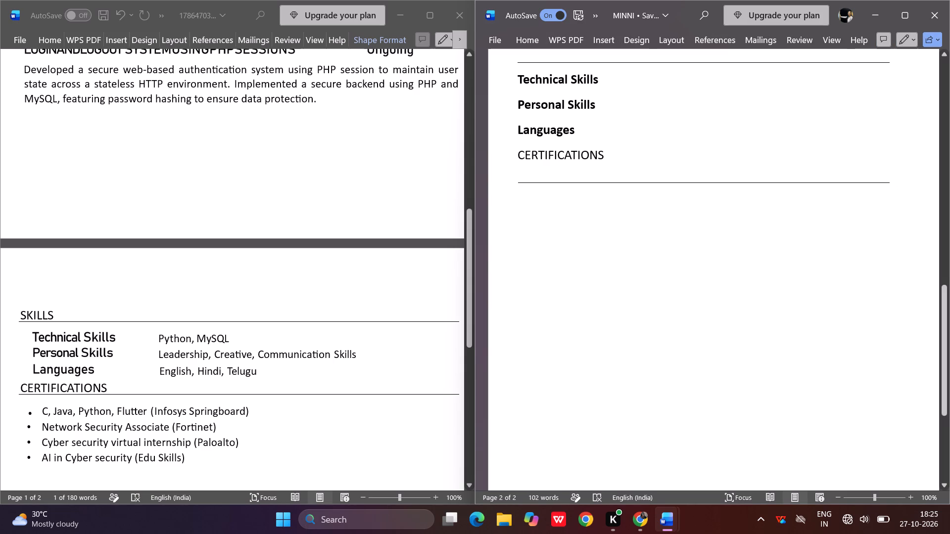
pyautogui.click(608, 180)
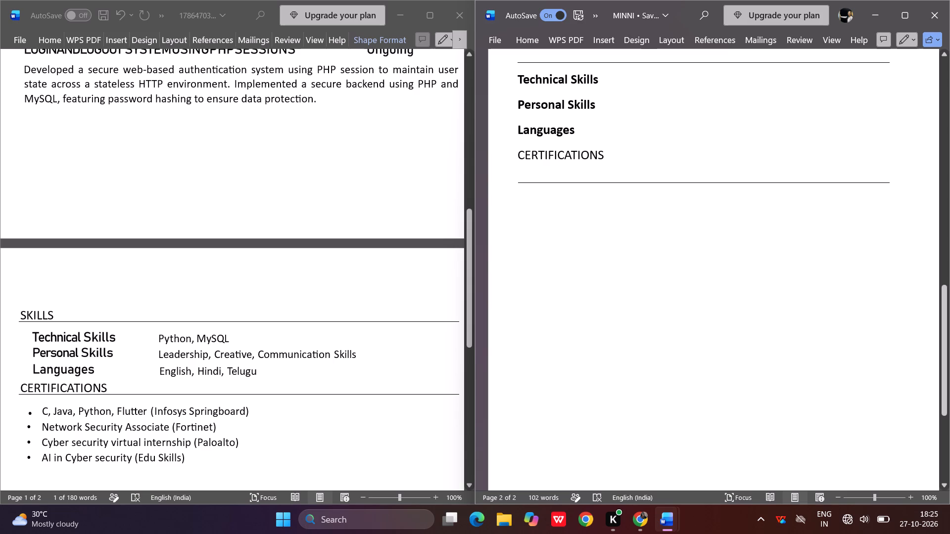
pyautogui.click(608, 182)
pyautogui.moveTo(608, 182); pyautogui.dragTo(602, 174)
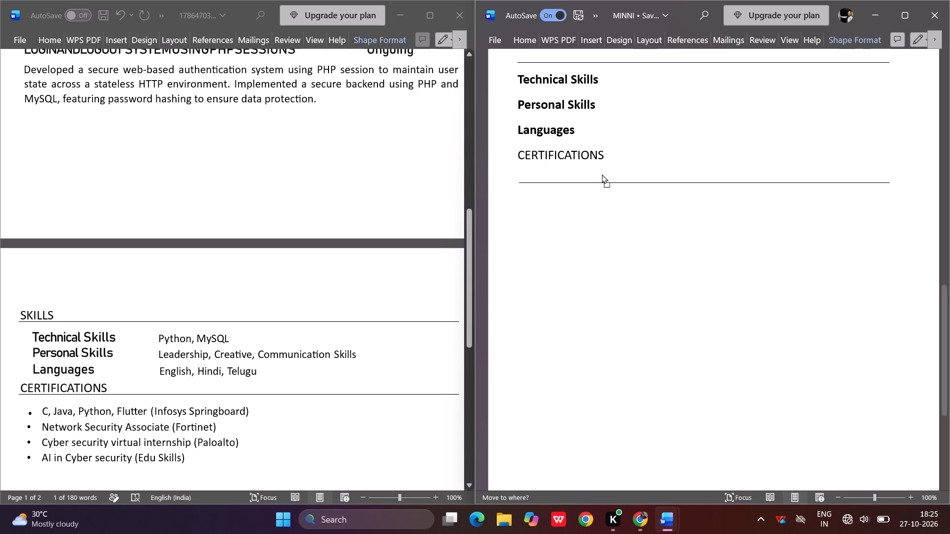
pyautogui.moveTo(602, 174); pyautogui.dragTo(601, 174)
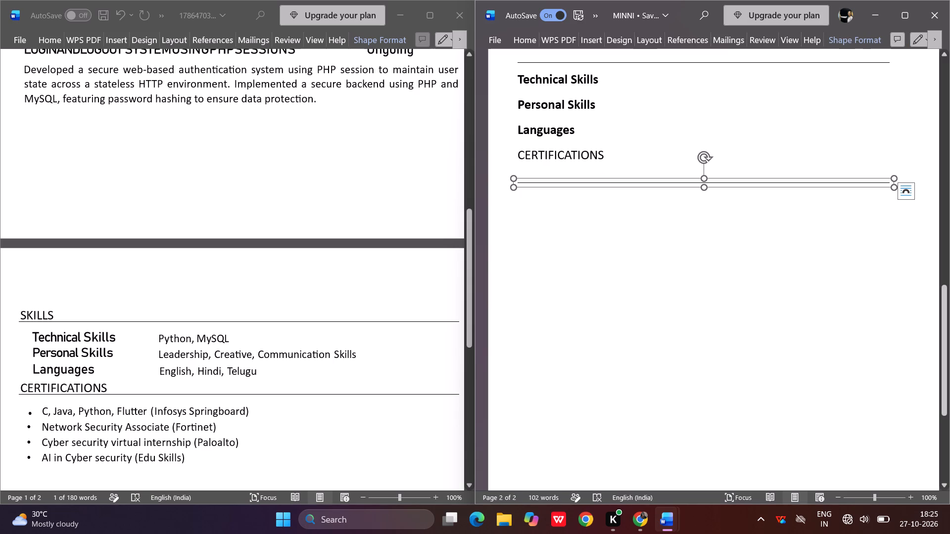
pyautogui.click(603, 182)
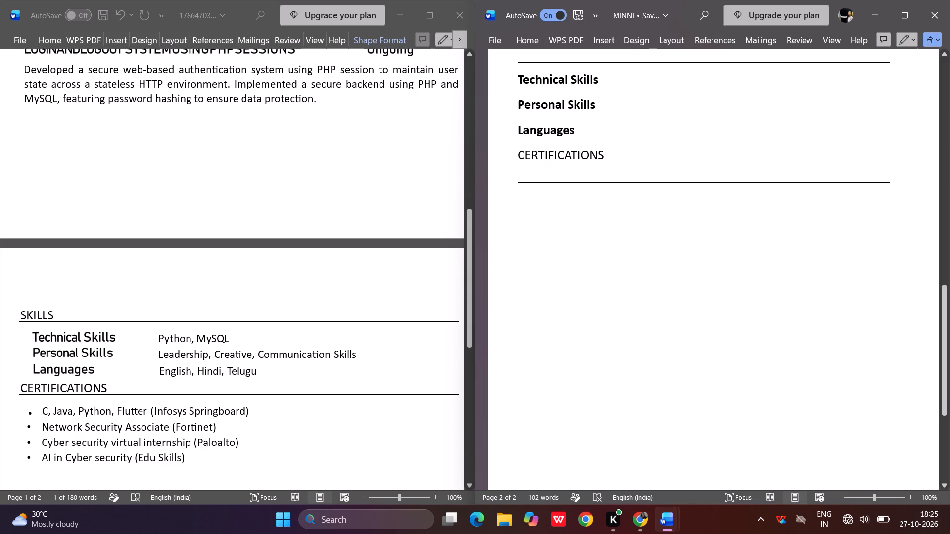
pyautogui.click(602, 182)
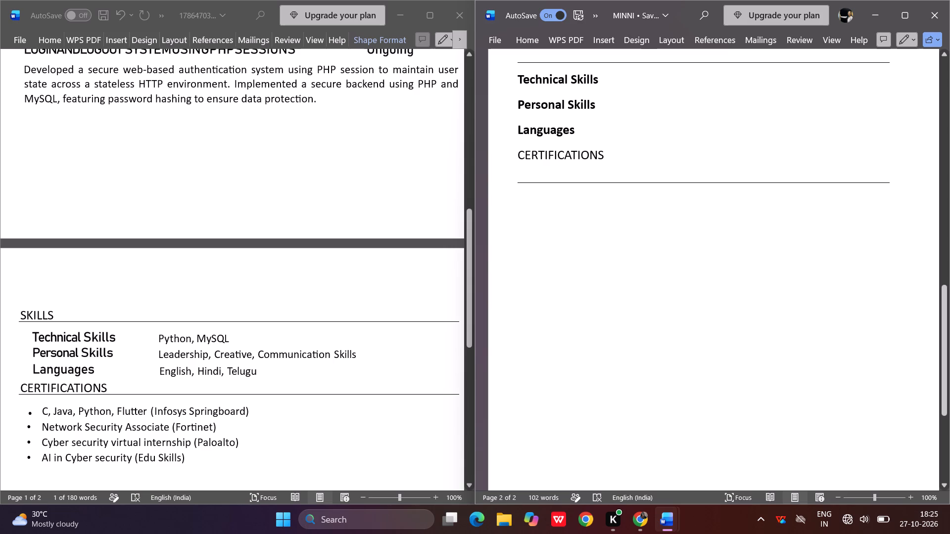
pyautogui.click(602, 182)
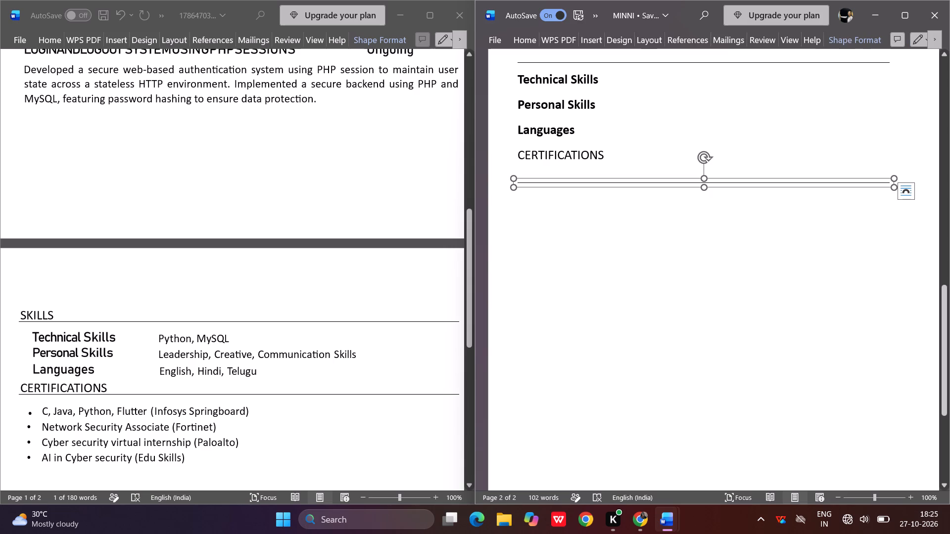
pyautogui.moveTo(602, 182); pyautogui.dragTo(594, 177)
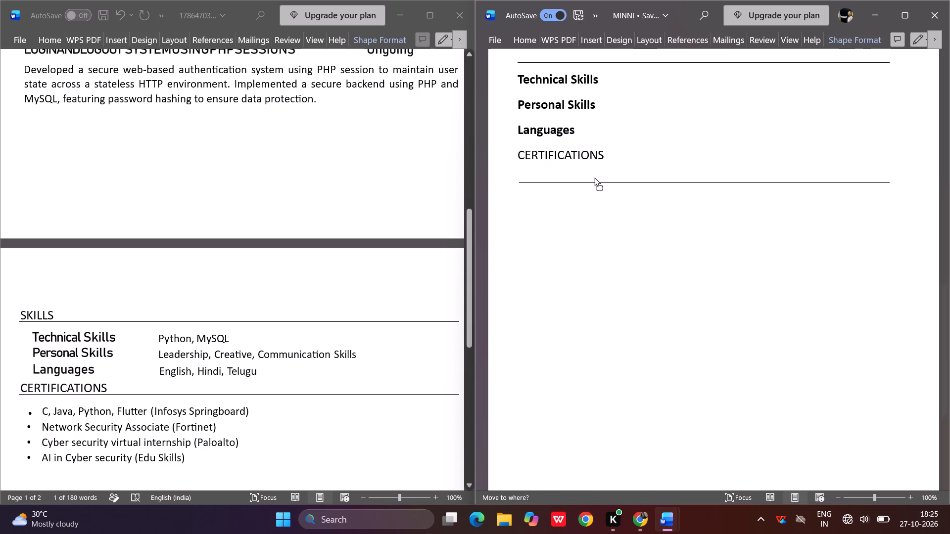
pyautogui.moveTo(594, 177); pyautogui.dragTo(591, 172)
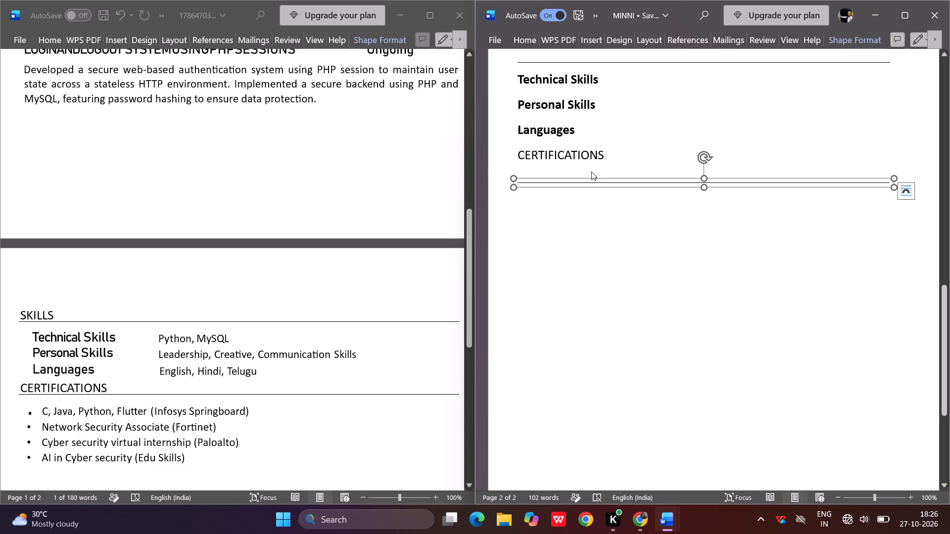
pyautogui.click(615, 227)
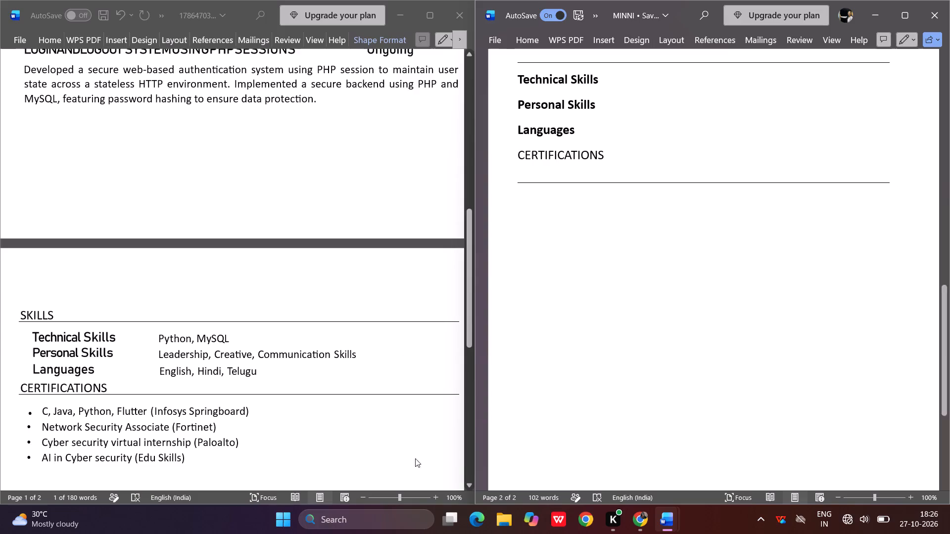
# Maximize the MINNI document window so it fills the screen.
pyautogui.hscroll(1, 346, 407)
pyautogui.scroll(4, 346, 407)
pyautogui.hscroll(1, 346, 407)
pyautogui.scroll(1, 346, 407)
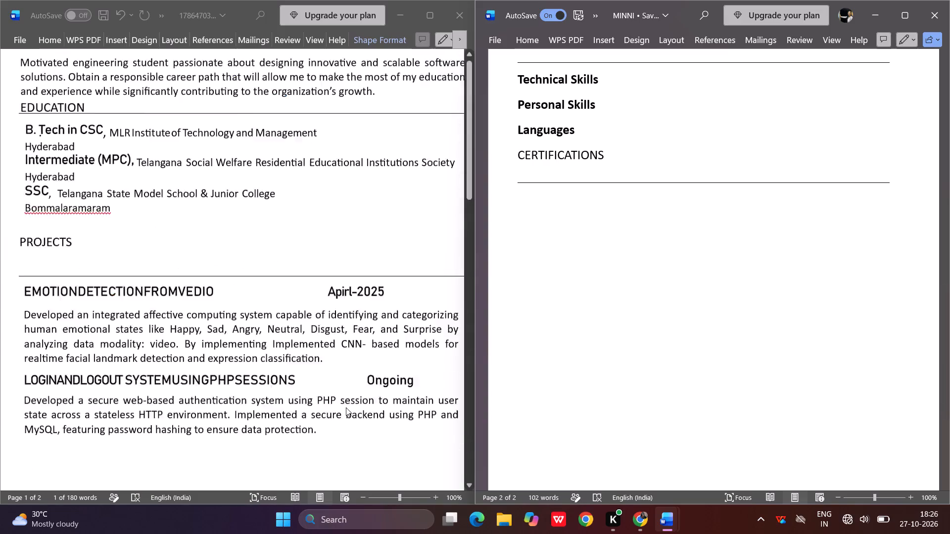
pyautogui.scroll(5, 532, 345)
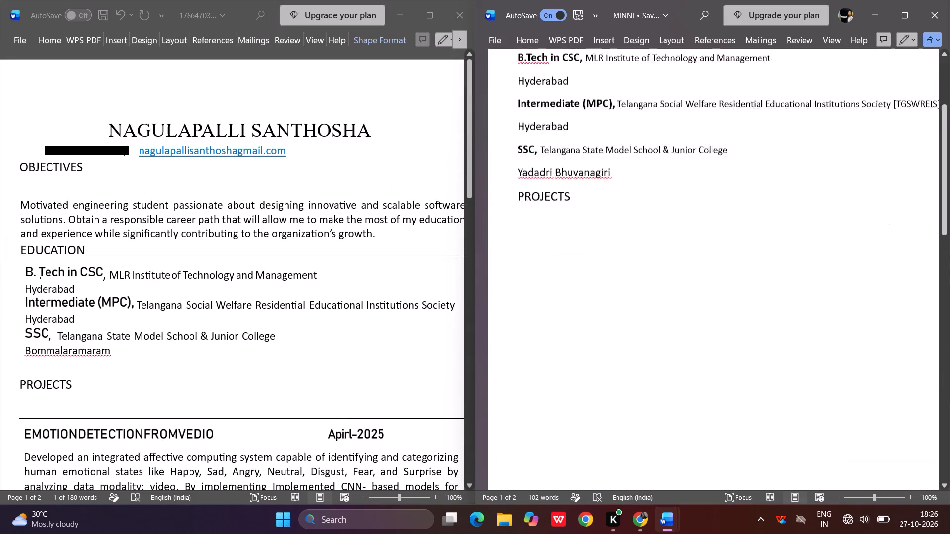
pyautogui.scroll(5, 581, 270)
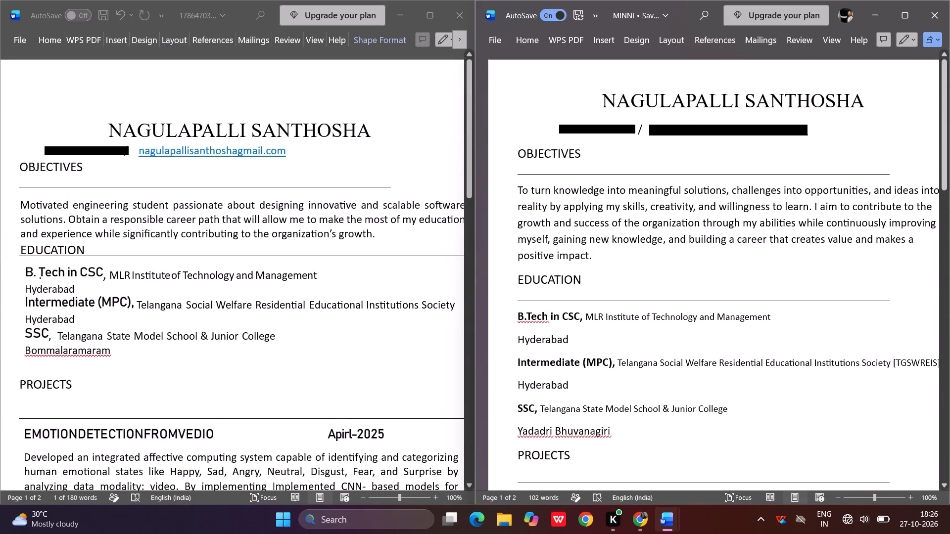
pyautogui.click(911, 23)
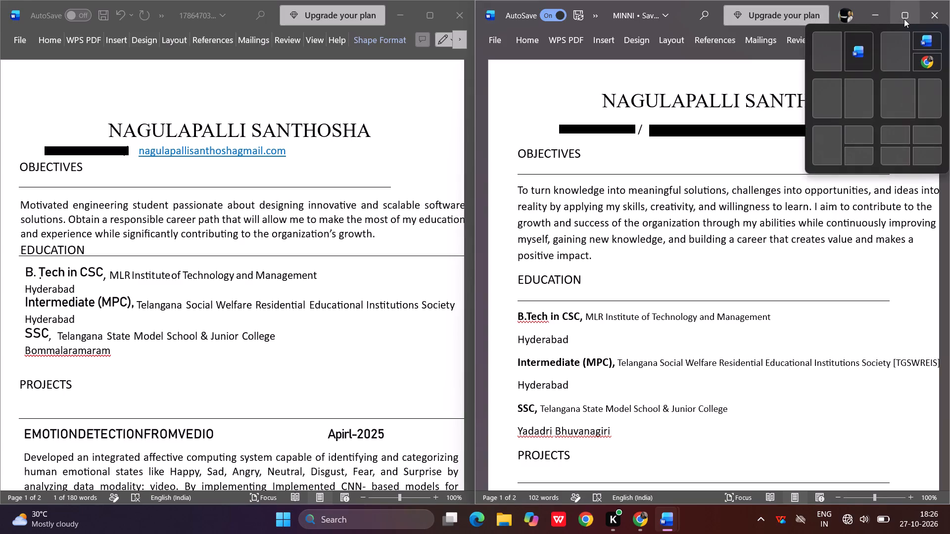
pyautogui.click(904, 19)
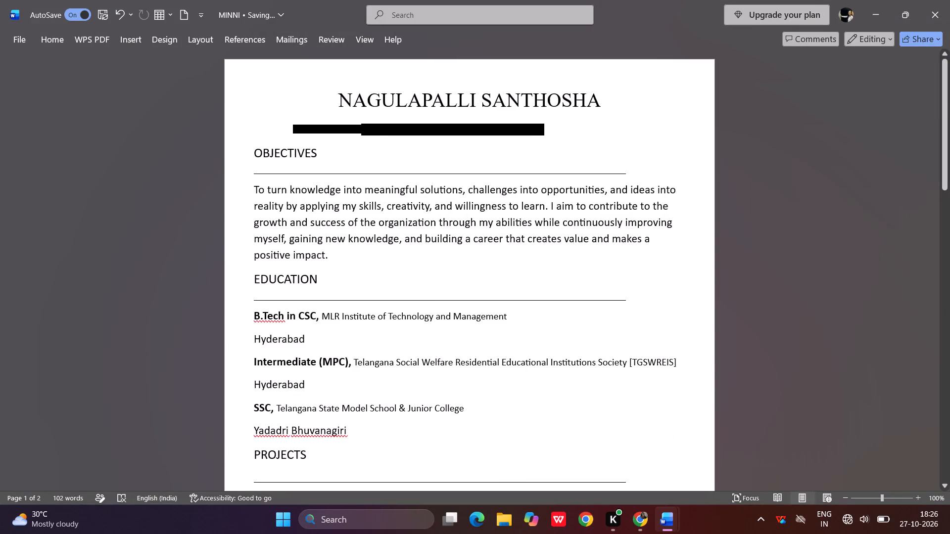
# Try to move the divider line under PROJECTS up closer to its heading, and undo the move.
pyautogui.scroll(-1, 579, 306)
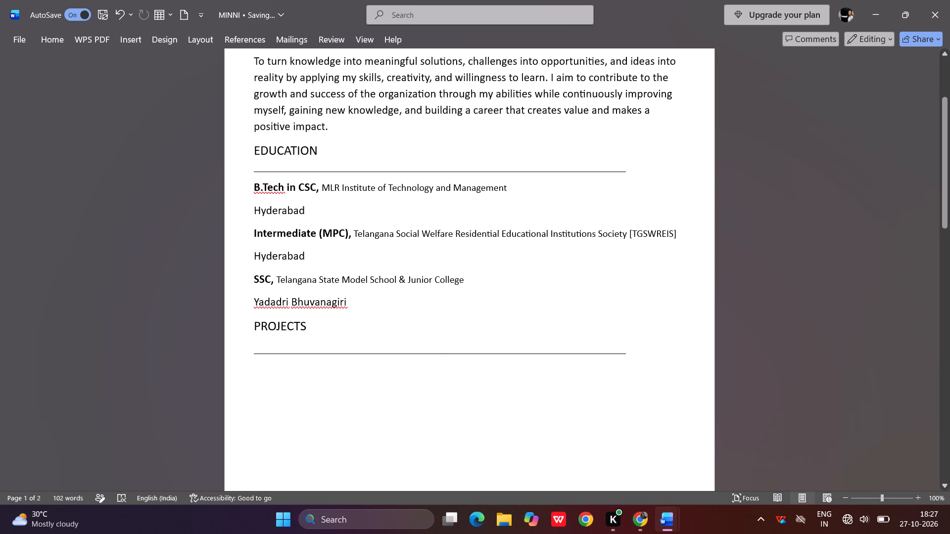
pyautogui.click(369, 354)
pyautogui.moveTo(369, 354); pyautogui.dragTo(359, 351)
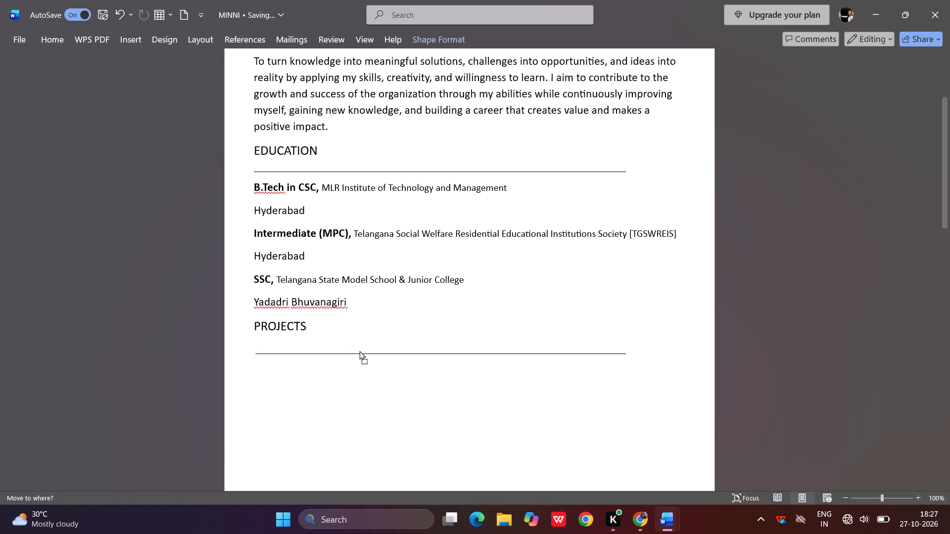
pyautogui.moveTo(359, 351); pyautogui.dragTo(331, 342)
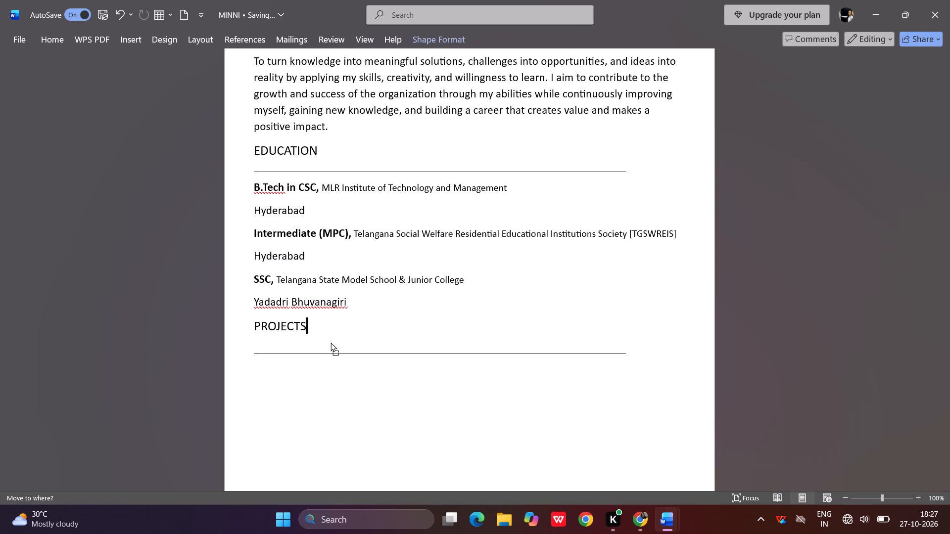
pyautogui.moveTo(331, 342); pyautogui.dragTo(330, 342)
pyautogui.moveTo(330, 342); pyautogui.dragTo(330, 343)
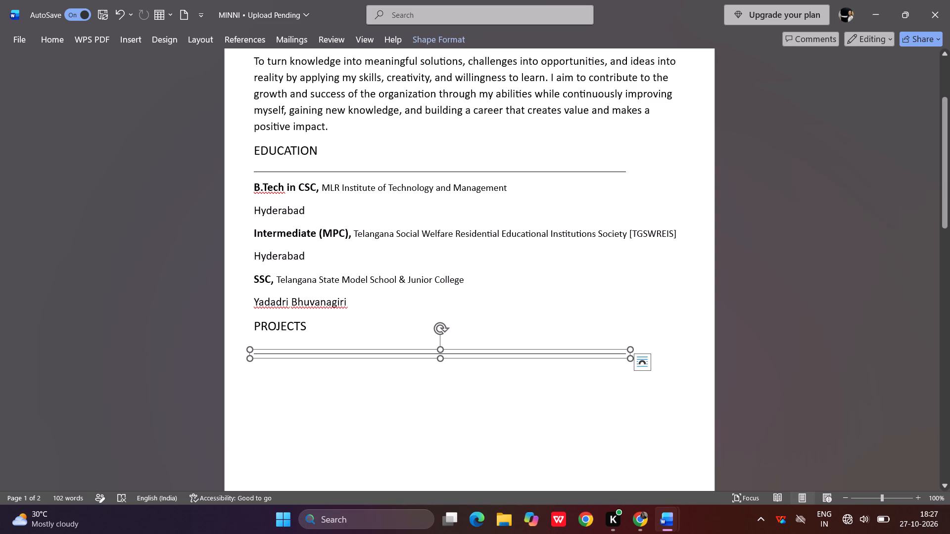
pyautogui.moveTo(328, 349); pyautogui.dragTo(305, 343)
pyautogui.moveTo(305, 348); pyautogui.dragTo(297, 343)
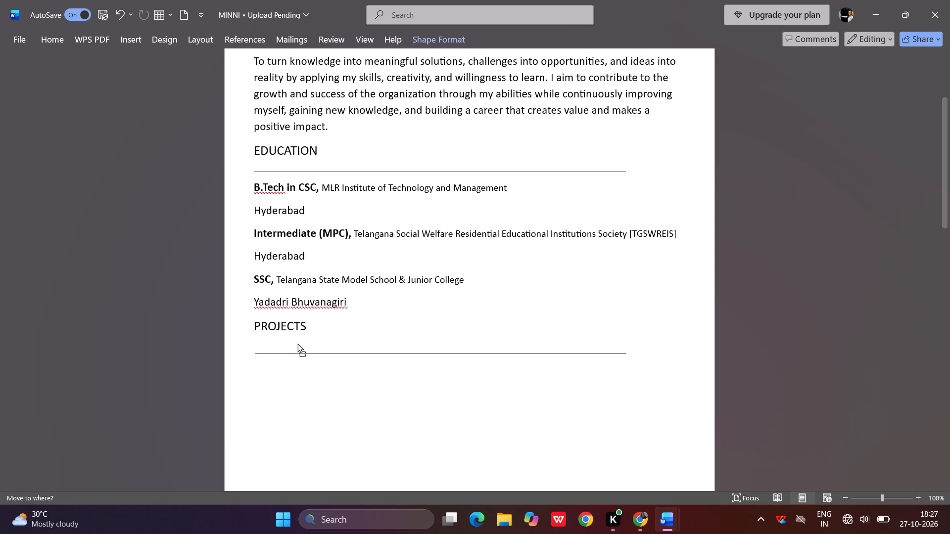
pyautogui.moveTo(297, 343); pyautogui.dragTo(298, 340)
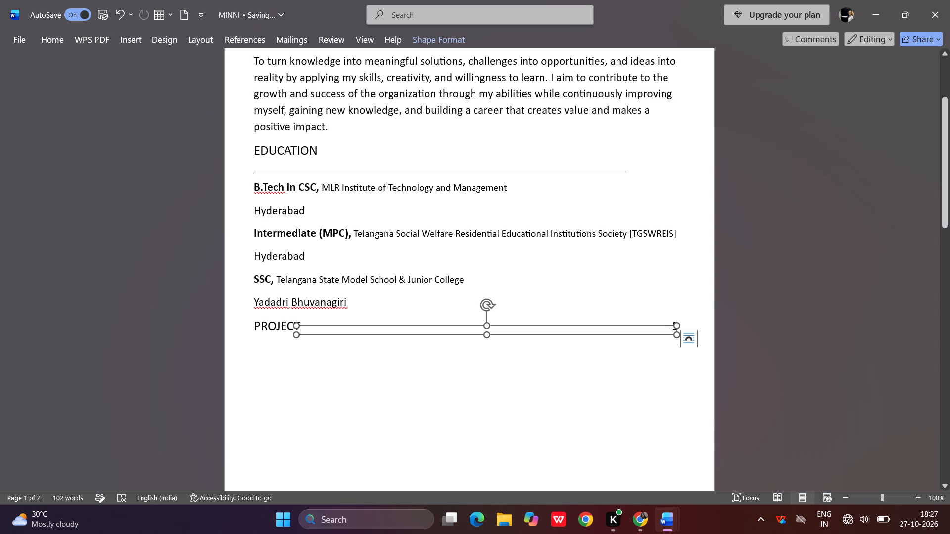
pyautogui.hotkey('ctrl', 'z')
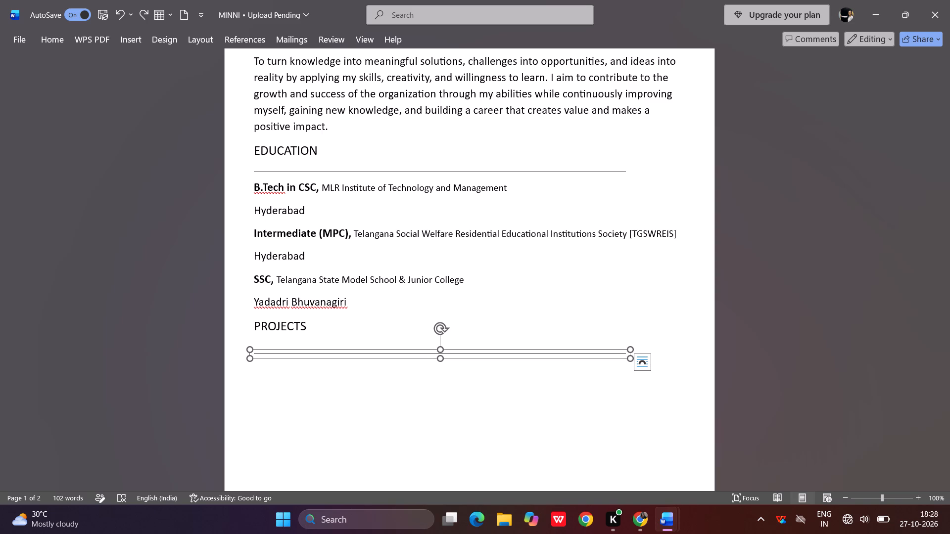
# Widen the blank gap after Technical Skills under the SKILLS heading to make room for its entry.
pyautogui.scroll(-1, 409, 394)
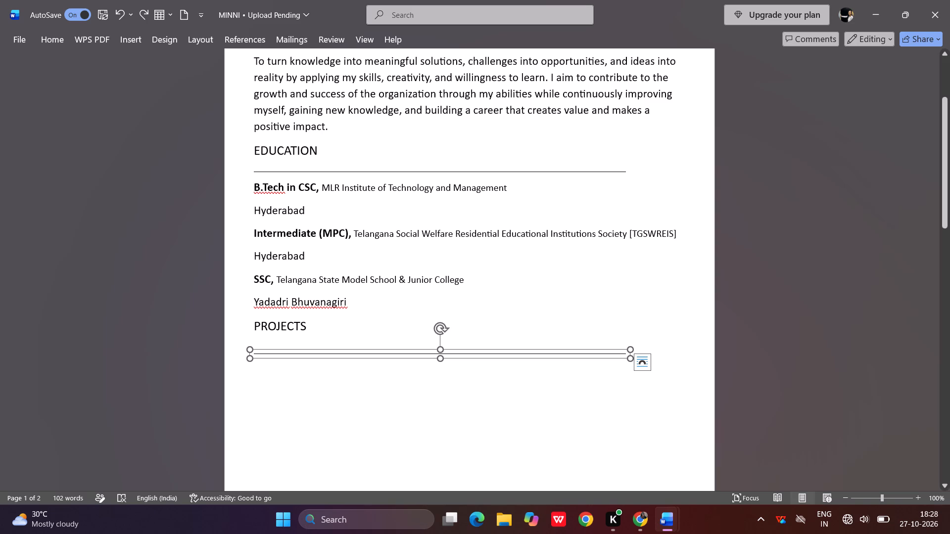
pyautogui.scroll(-3, 409, 394)
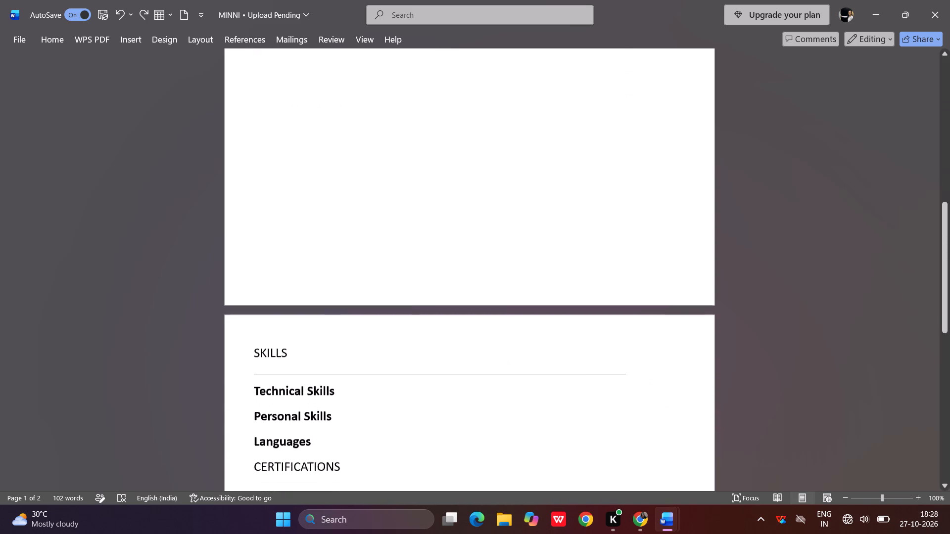
pyautogui.scroll(-1, 409, 394)
pyautogui.click(386, 346)
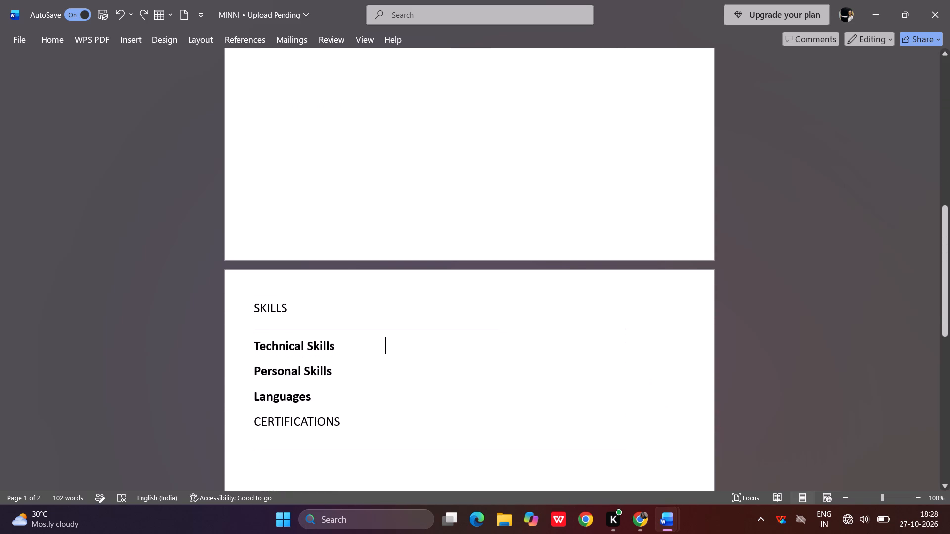
pyautogui.press('space')
pyautogui.press('space')
pyautogui.press('space')
pyautogui.press('space')
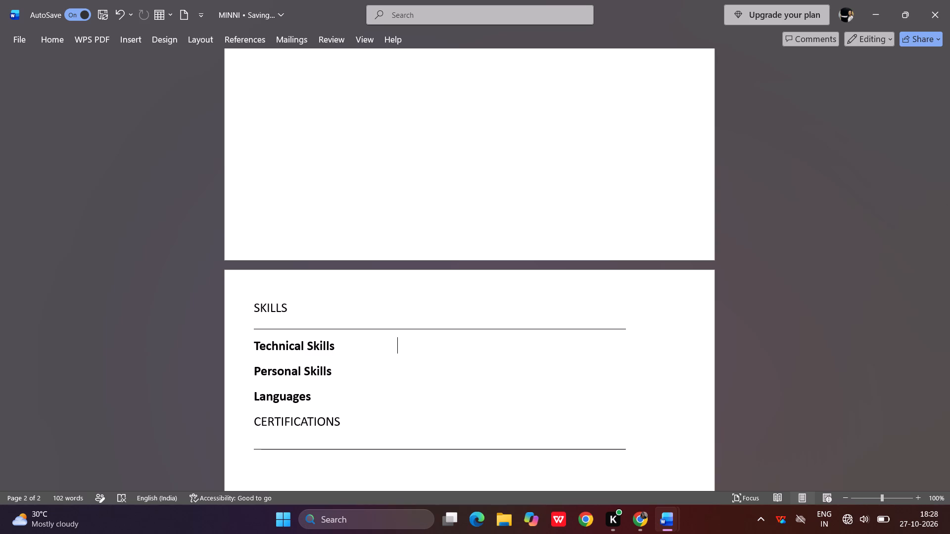
pyautogui.press('space')
pyautogui.press('space')
pyautogui.press('space')
pyautogui.press('p')
pyautogui.press('BackSpace')
# Show the MINNI document side by side with the existing resume and enter Python on the Technical Skills line.
pyautogui.click(843, 44)
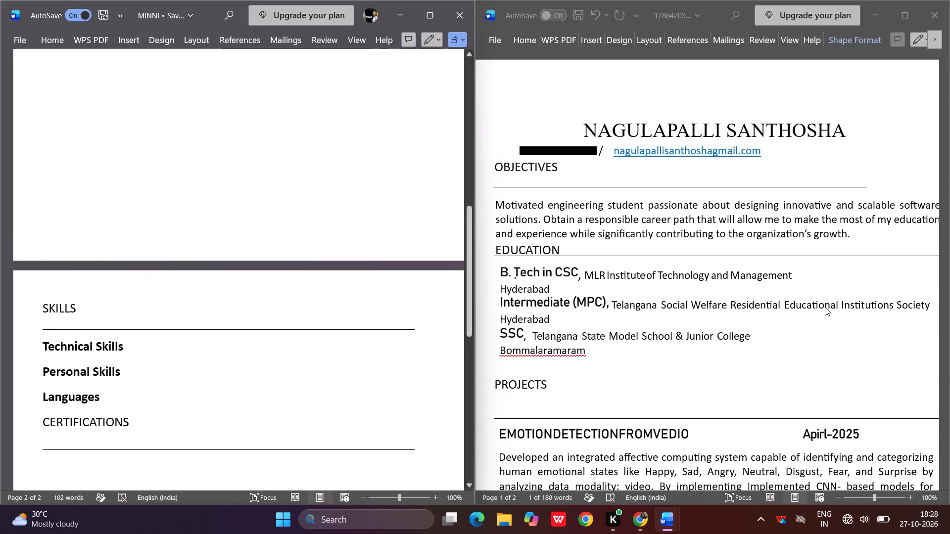
pyautogui.scroll(-3, 825, 307)
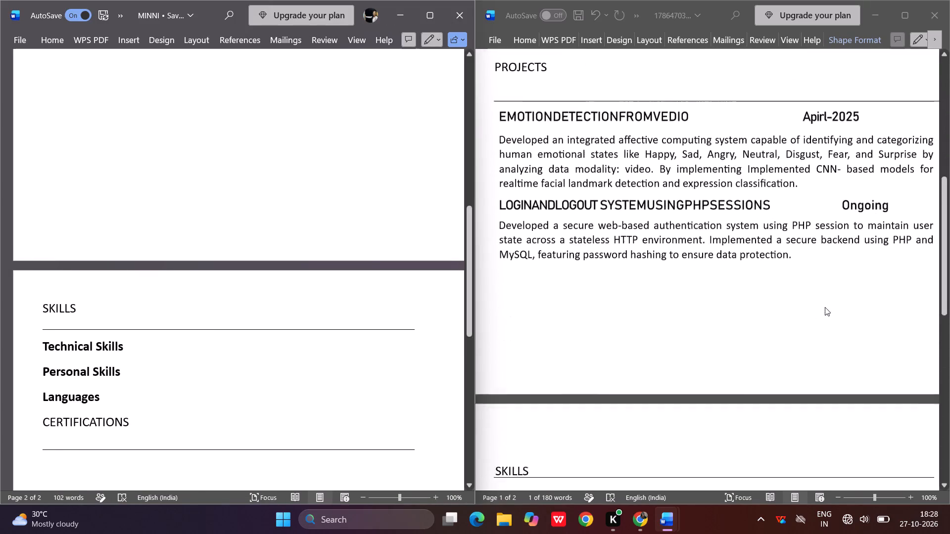
pyautogui.scroll(-2, 825, 307)
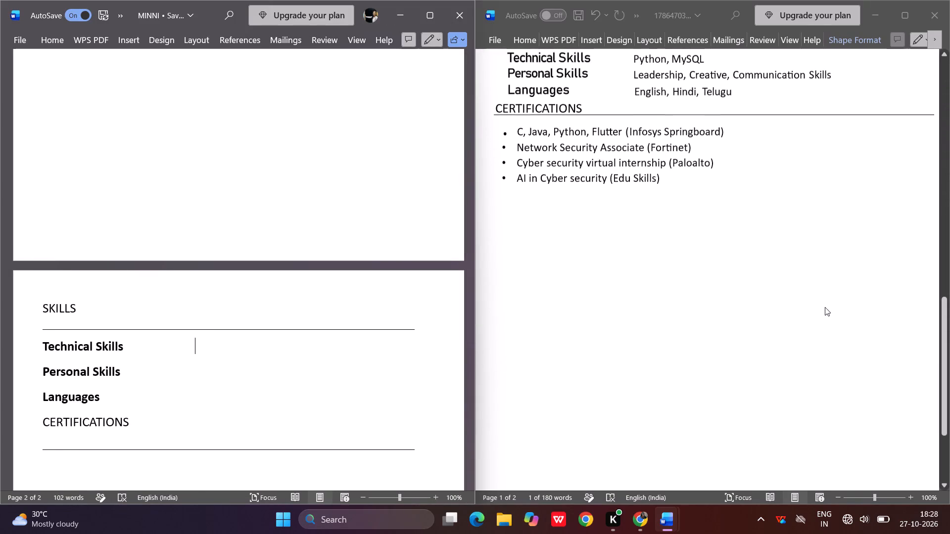
pyautogui.scroll(-1, 825, 307)
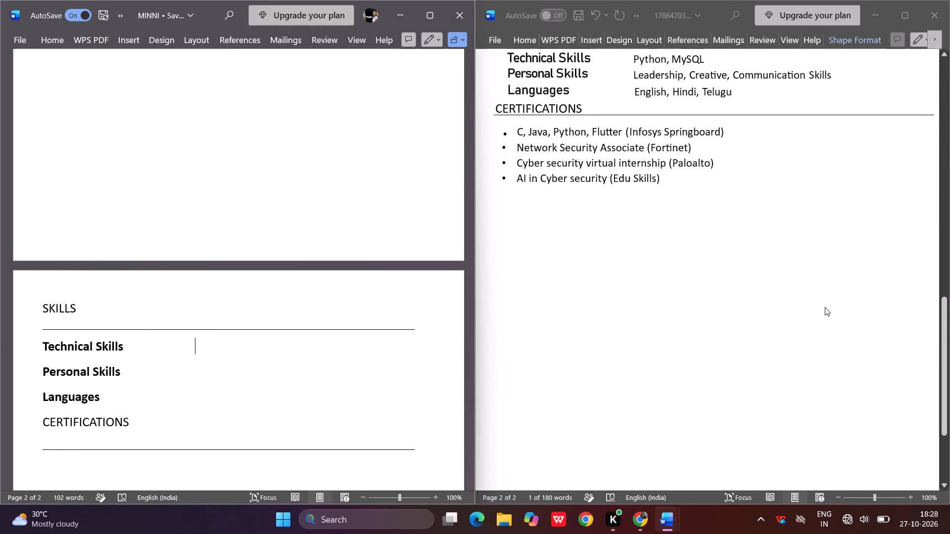
pyautogui.scroll(1, 825, 307)
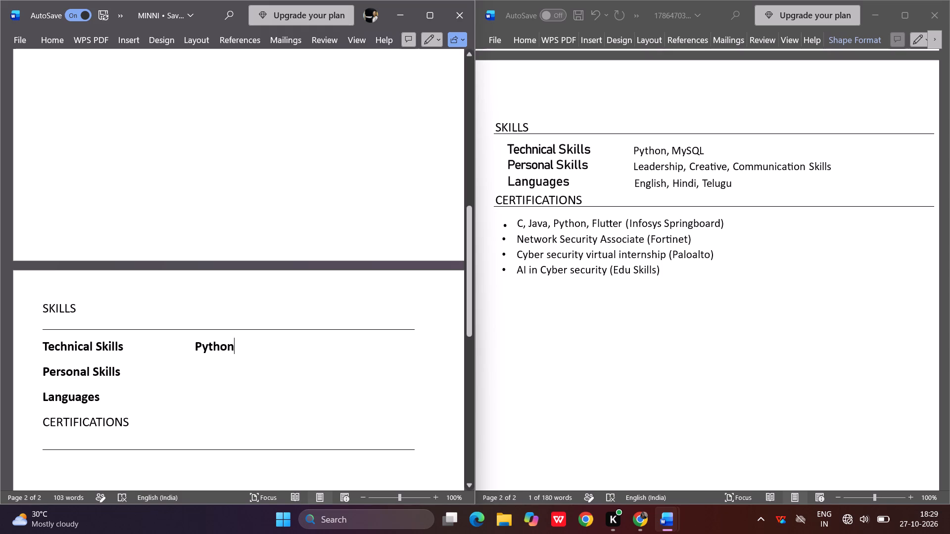
# Remove the bold formatting from Python on the Technical Skills line and set its font size to 14.
pyautogui.moveTo(259, 348); pyautogui.dragTo(187, 350)
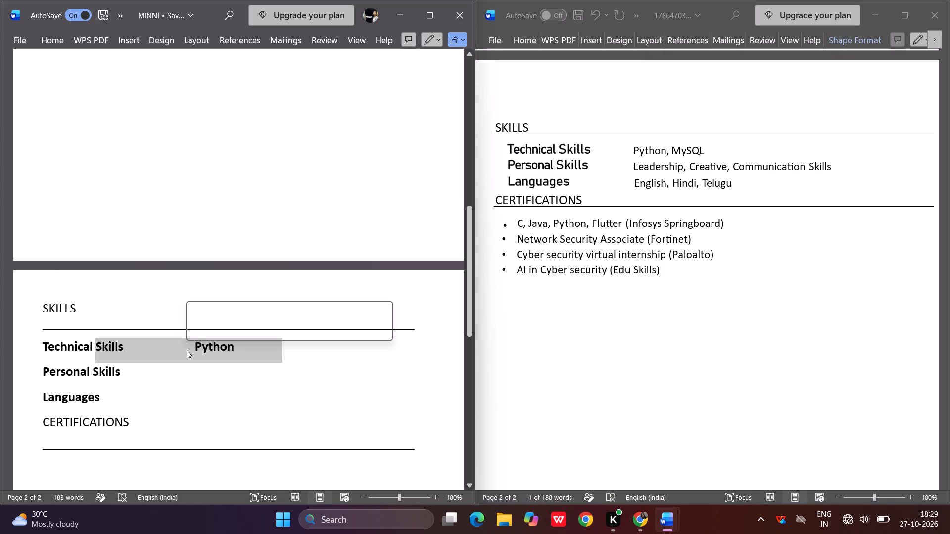
pyautogui.click(190, 351)
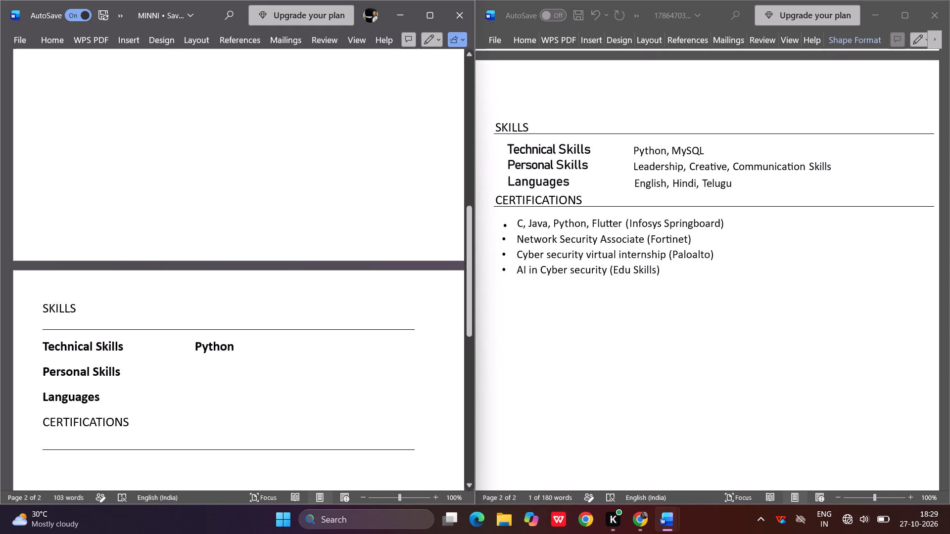
pyautogui.click(235, 343)
pyautogui.moveTo(235, 343); pyautogui.dragTo(205, 346)
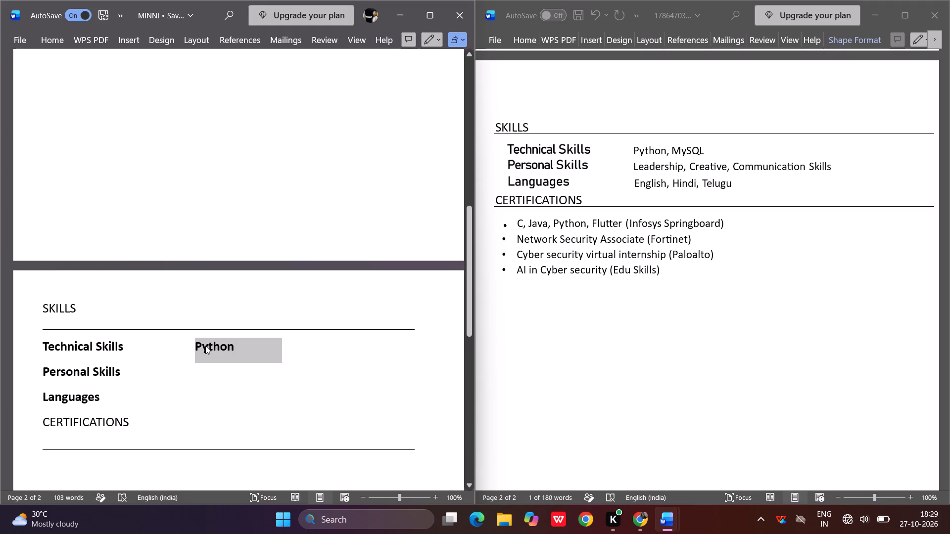
pyautogui.hotkey('ctrl', 'b')
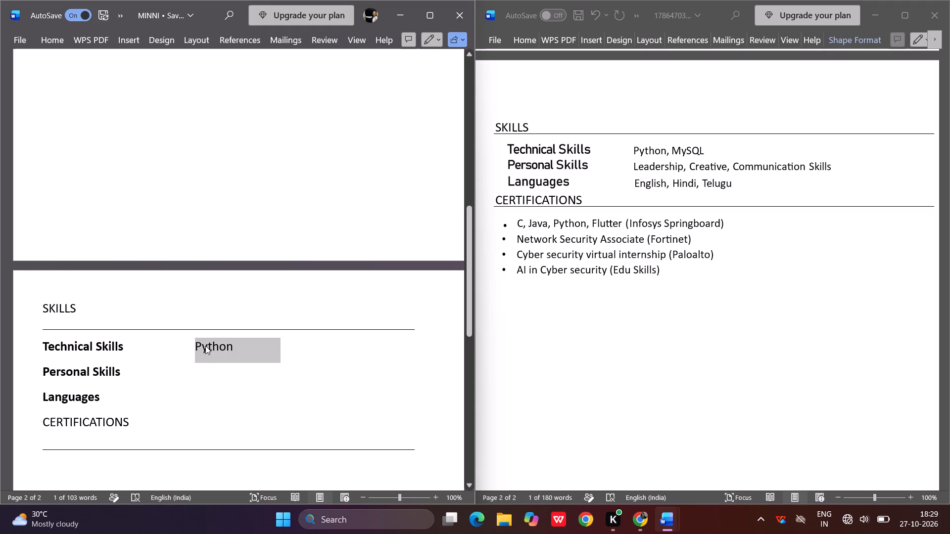
pyautogui.rightClick(237, 350)
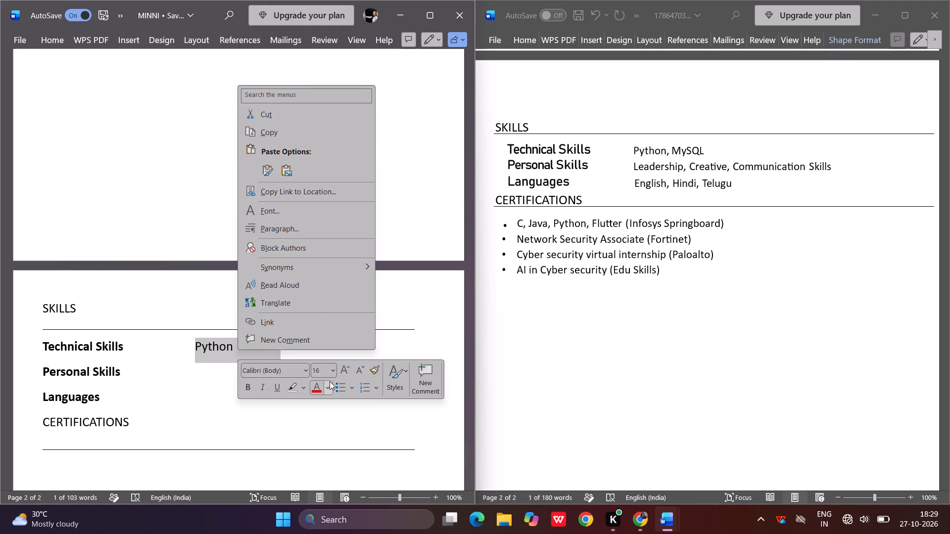
pyautogui.click(334, 374)
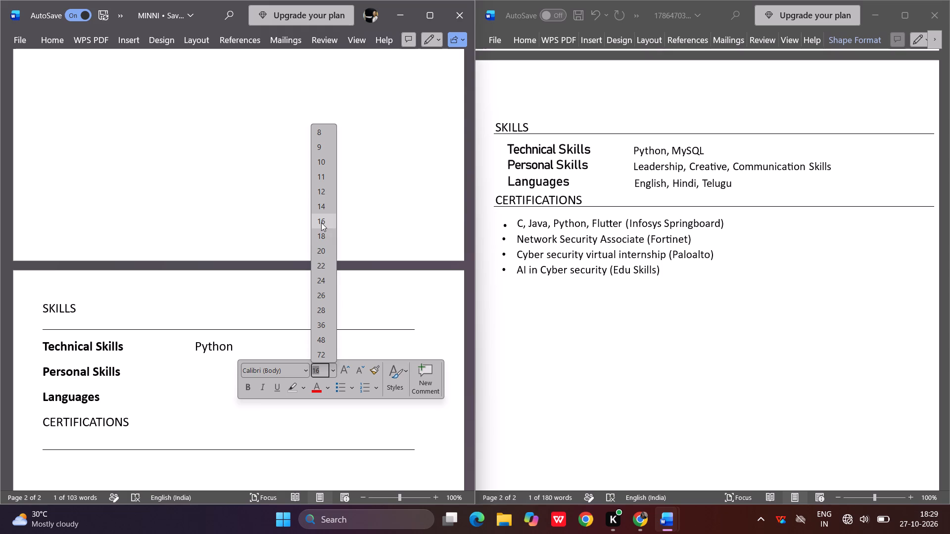
pyautogui.click(321, 210)
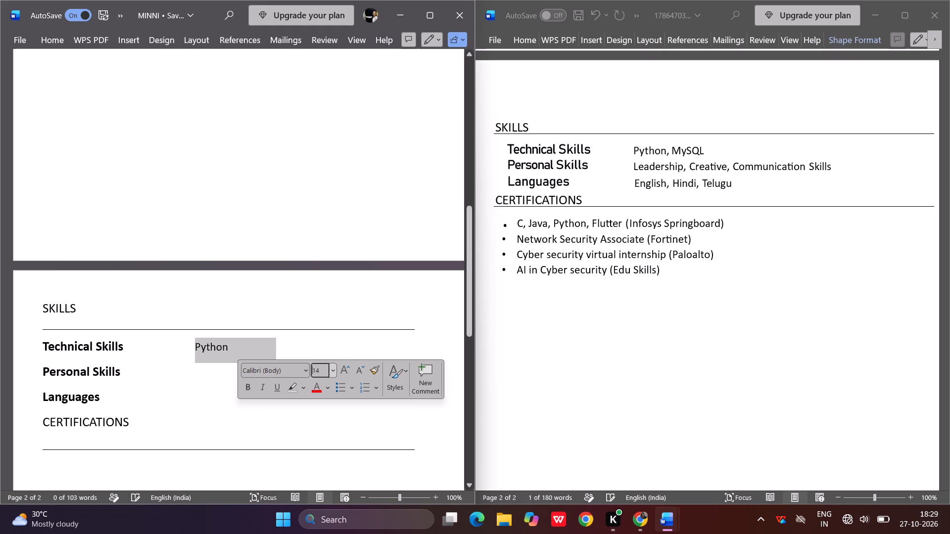
pyautogui.click(201, 423)
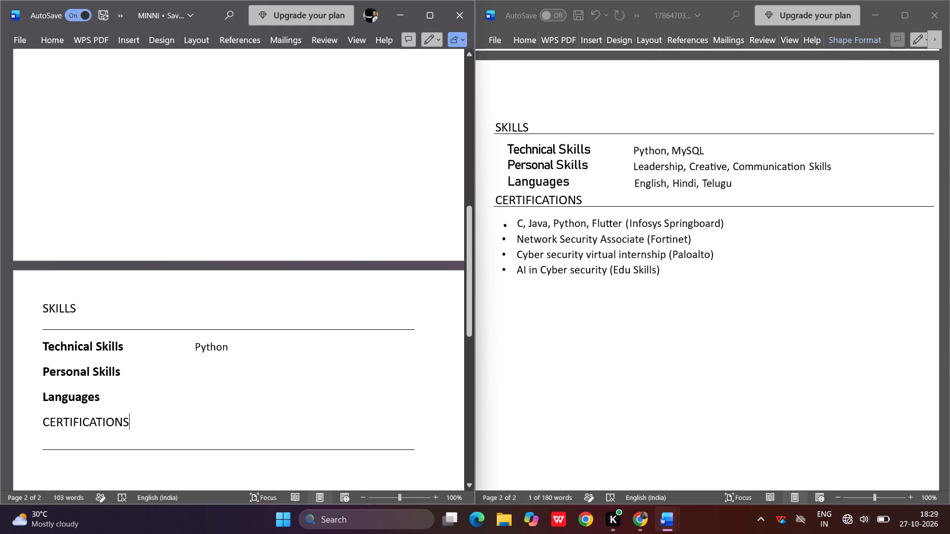
# Delete the extra spaces after Python and add a comma followed by MySQL on the Technical Skills line.
pyautogui.click(239, 355)
pyautogui.press('BackSpace')
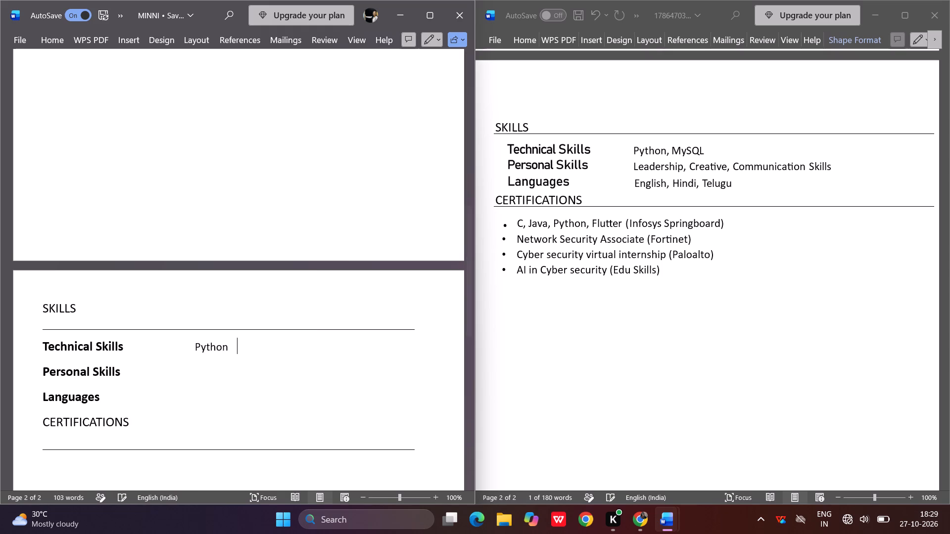
pyautogui.press('BackSpace')
pyautogui.press('BackSpace')
pyautogui.press('BackSpace')
pyautogui.write(',')
pyautogui.press('space')
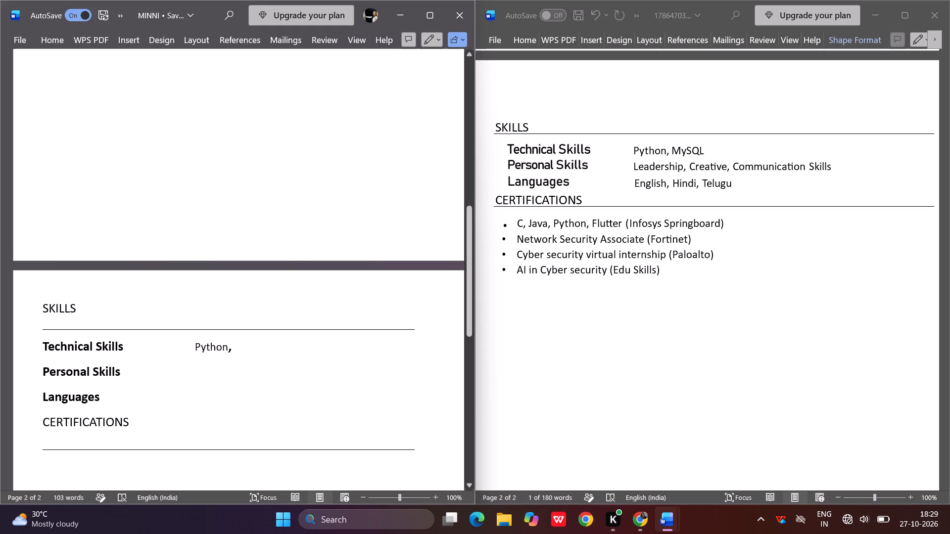
pyautogui.press('y')
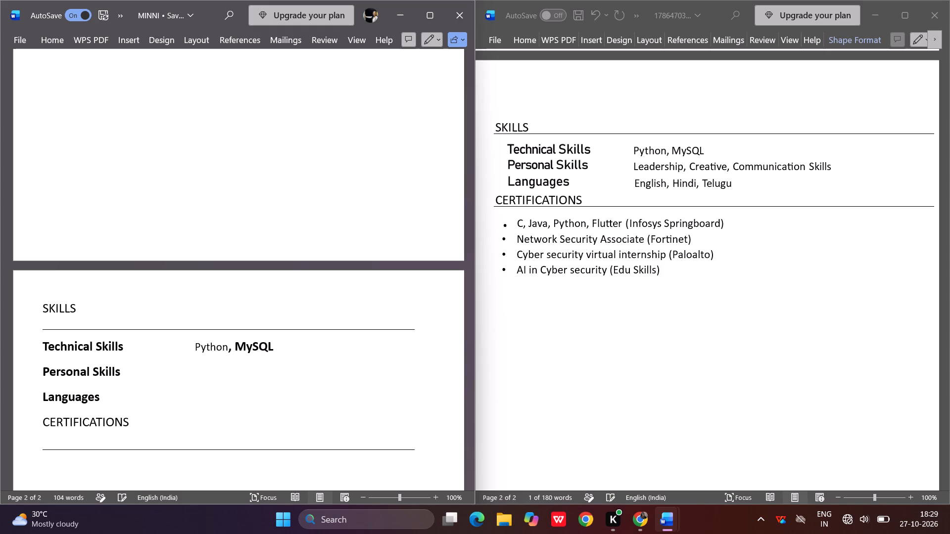
# Remove the bold formatting from the comma and MySQL after Python and set their font size to 14.
pyautogui.click(290, 351)
pyautogui.moveTo(290, 351); pyautogui.dragTo(230, 352)
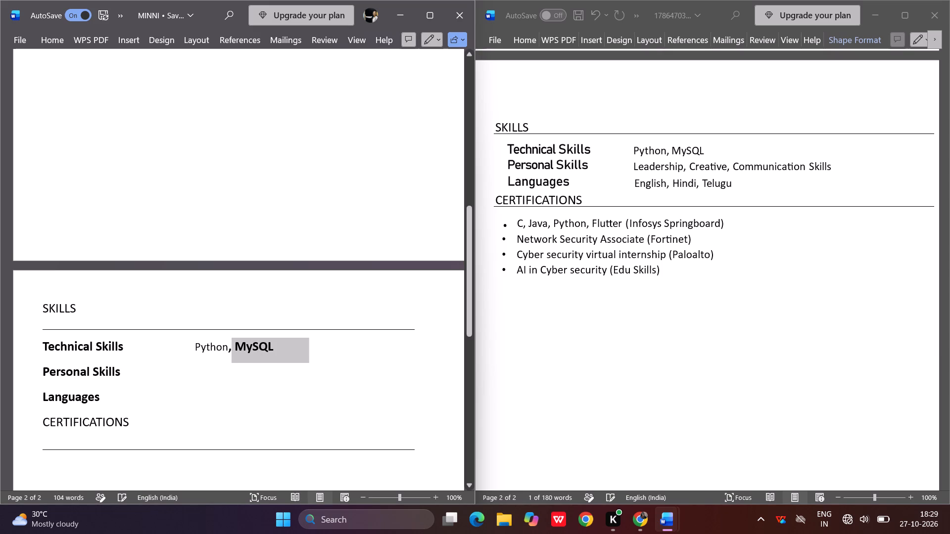
pyautogui.moveTo(230, 352); pyautogui.dragTo(229, 354)
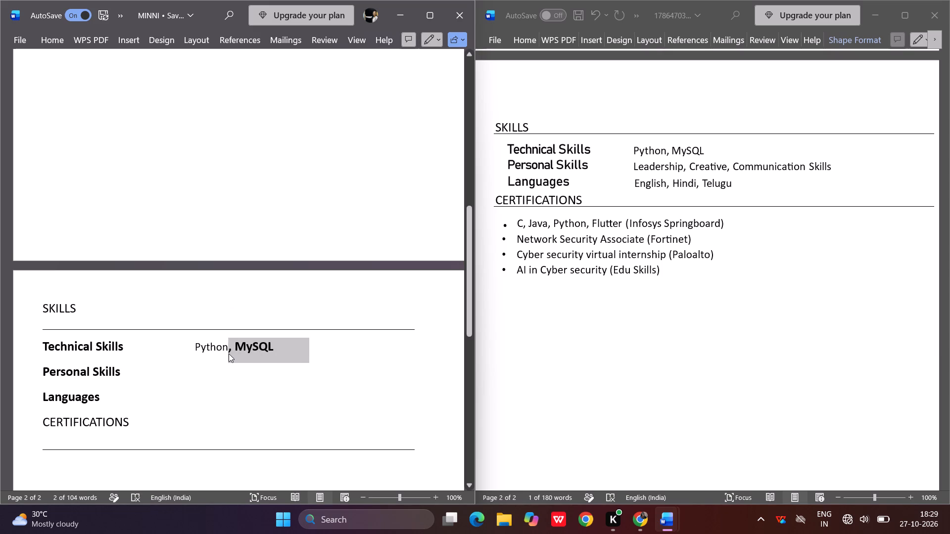
pyautogui.hotkey('ctrl', 'b')
pyautogui.click(283, 349)
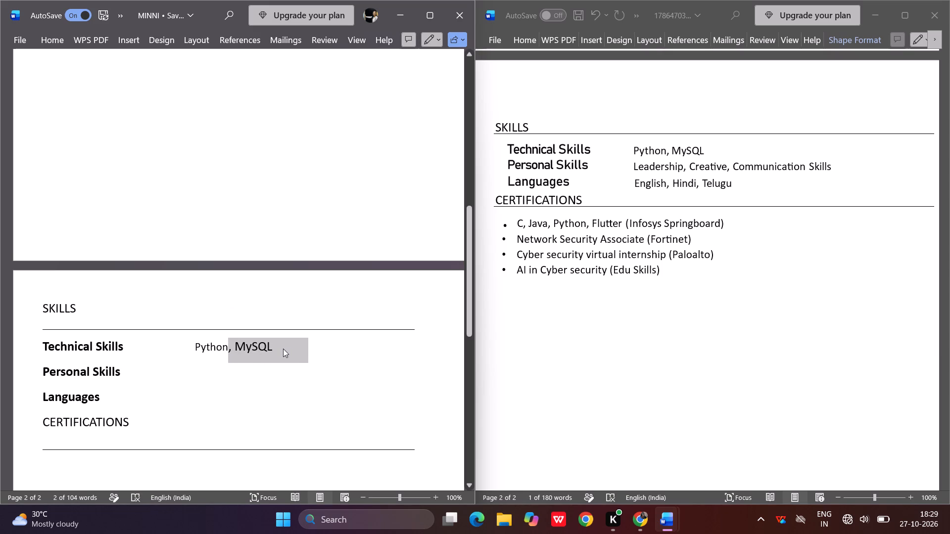
pyautogui.click(272, 349)
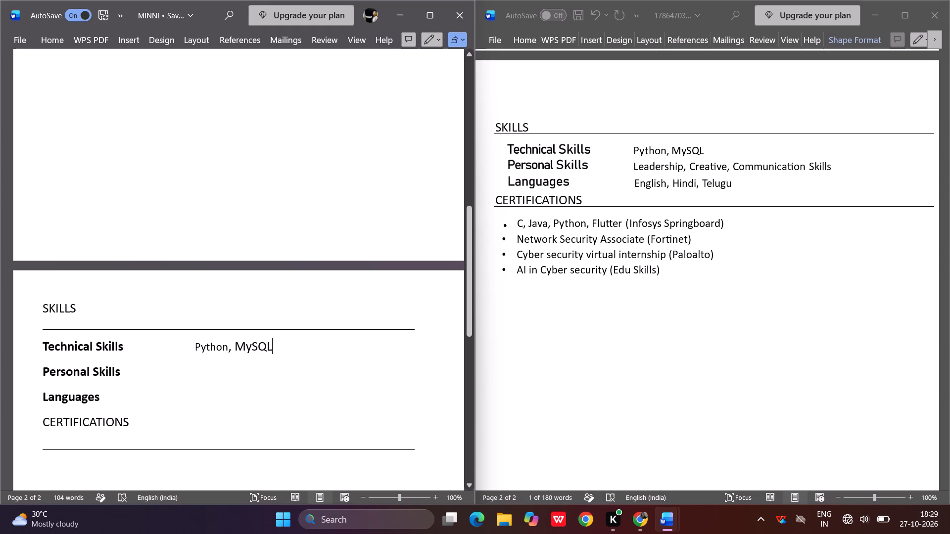
pyautogui.moveTo(272, 349); pyautogui.dragTo(227, 351)
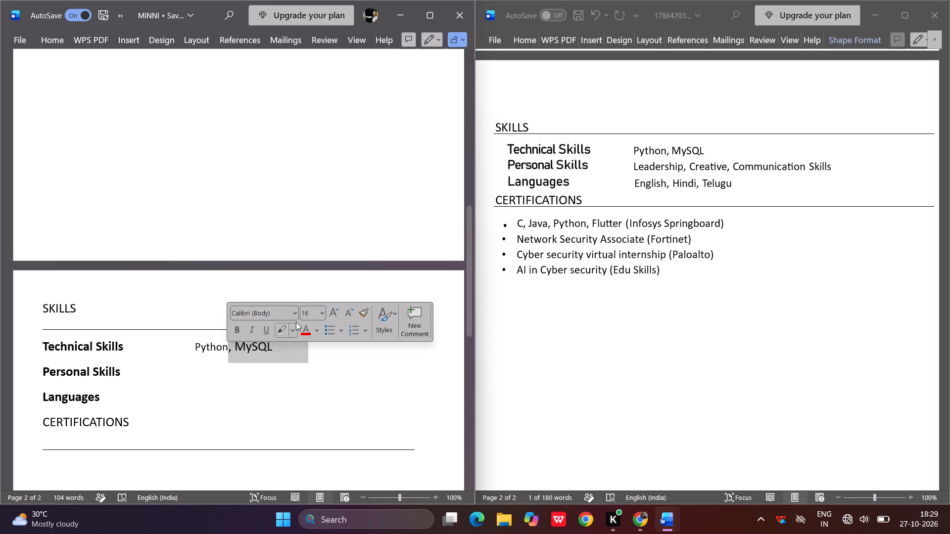
pyautogui.click(321, 314)
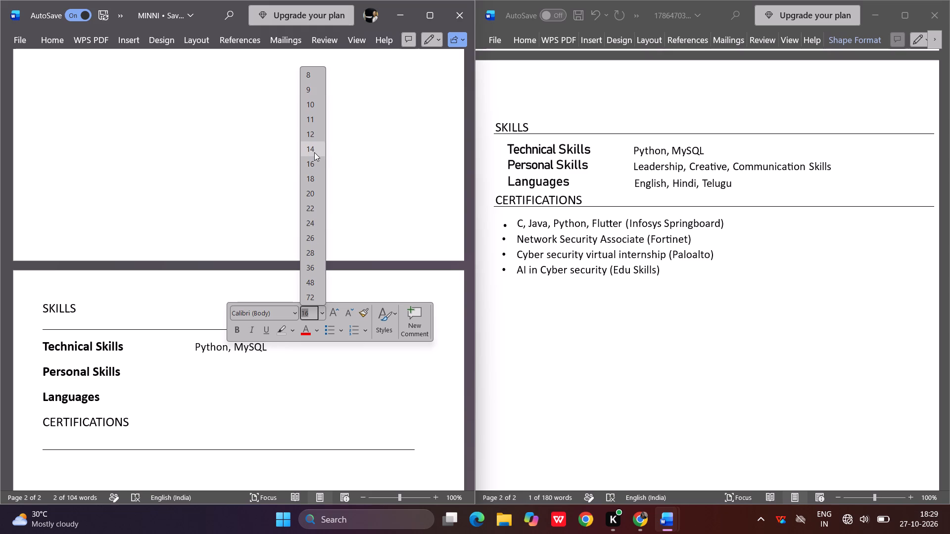
pyautogui.click(314, 152)
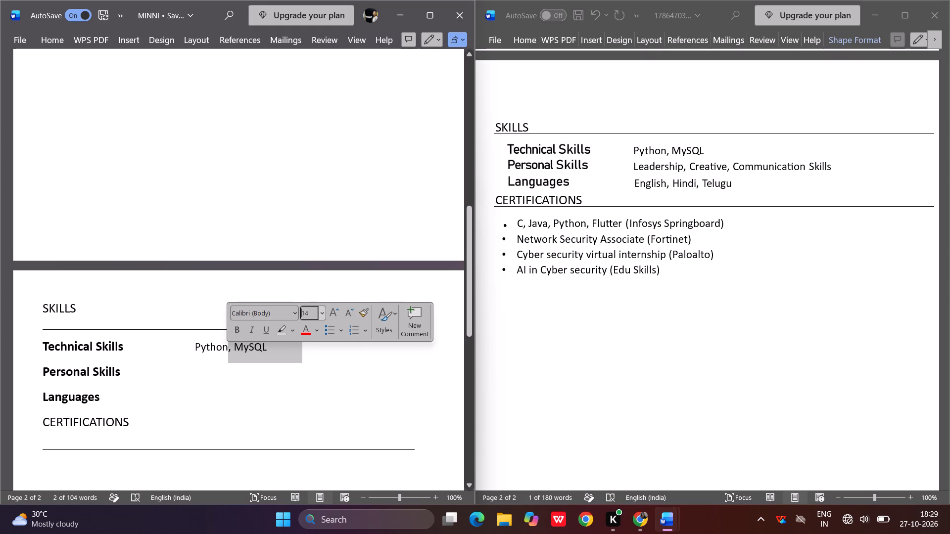
pyautogui.click(367, 374)
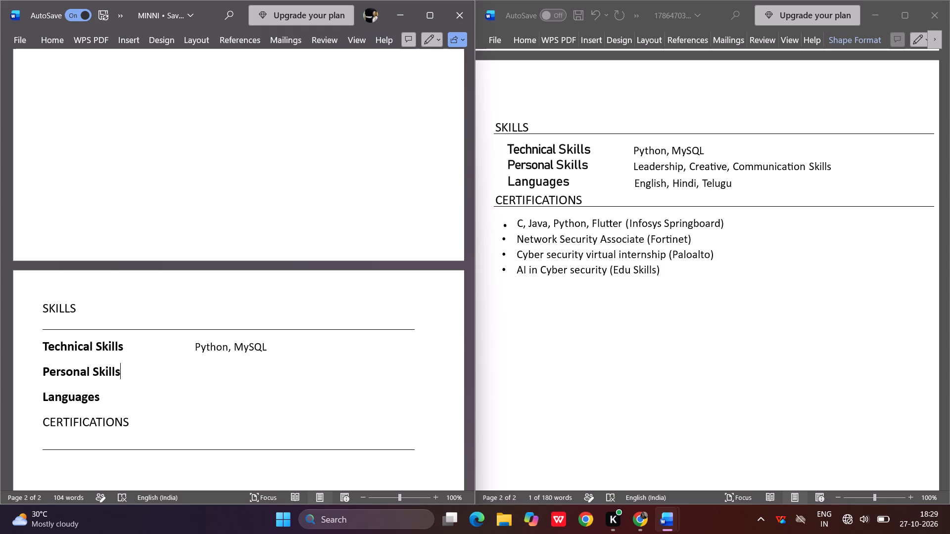
# Enter English, Telugu, Hindi on the Languages line, spaced out to align with the Python, MySQL entry.
pyautogui.click(216, 396)
pyautogui.press('space')
pyautogui.press('space')
pyautogui.press('space')
pyautogui.press('space')
pyautogui.press('space')
pyautogui.press('space')
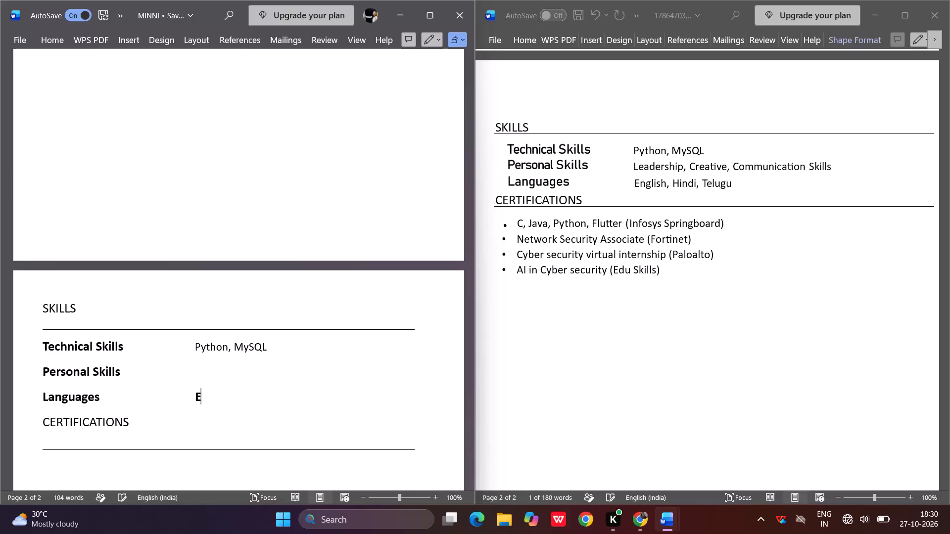
pyautogui.write('nglish')
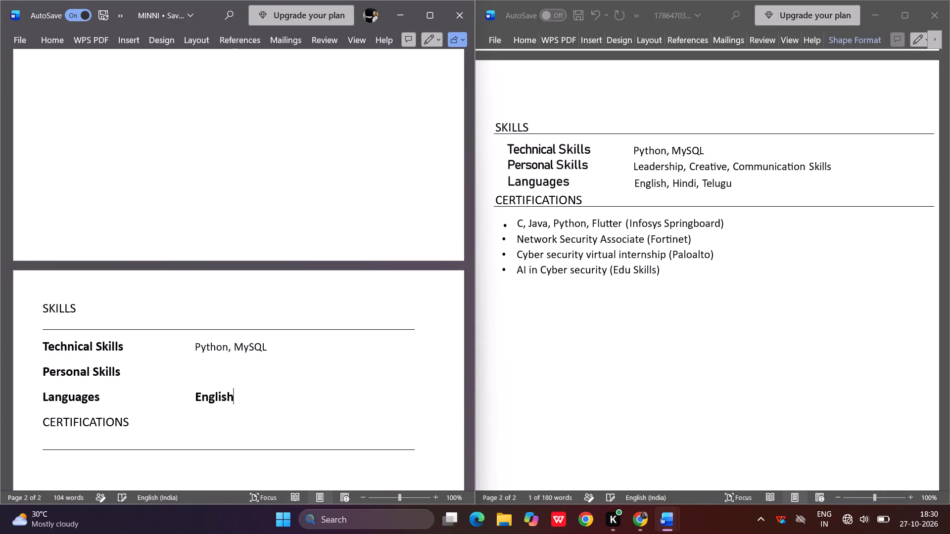
pyautogui.write(',')
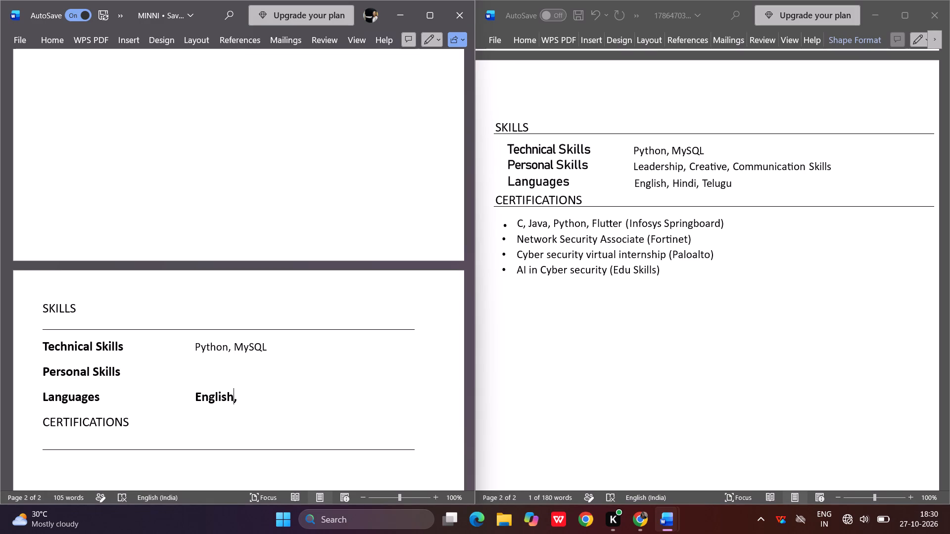
pyautogui.press('space')
pyautogui.press('t')
pyautogui.write('elugu')
pyautogui.write(',')
pyautogui.press('space')
pyautogui.press('BackSpace')
pyautogui.press('BackSpace')
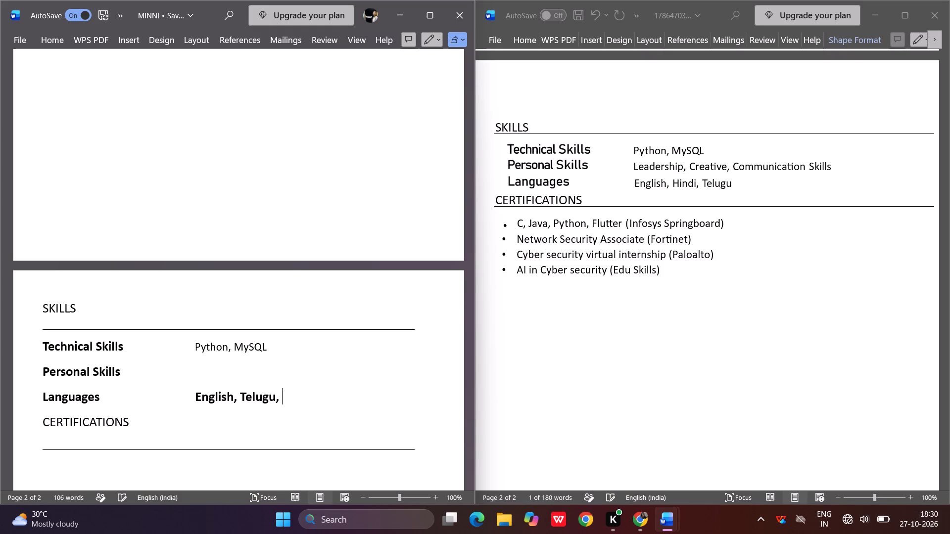
pyautogui.press('h')
# Remove the bold formatting from English, Telugu, Hindi on the Languages line and set its font size to 14.
pyautogui.click(317, 401)
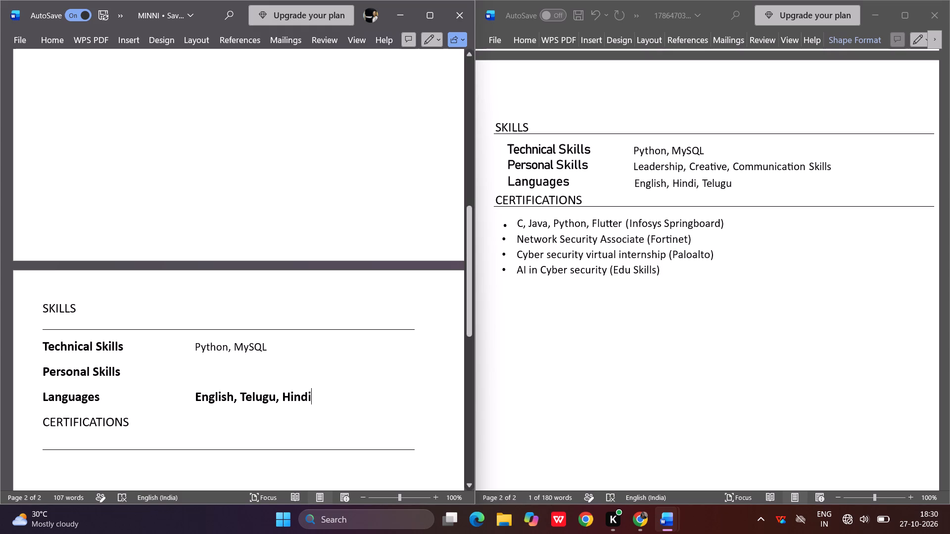
pyautogui.moveTo(317, 401); pyautogui.dragTo(230, 398)
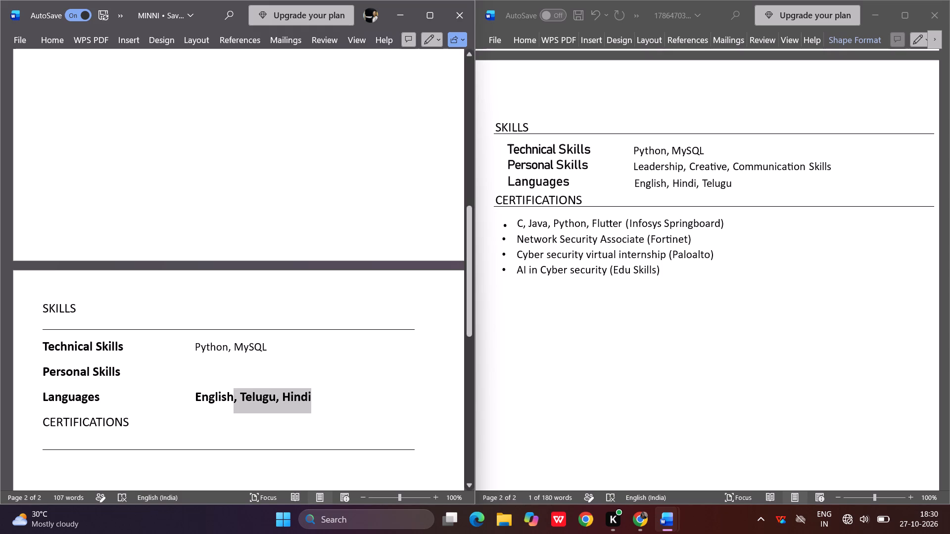
pyautogui.moveTo(230, 398); pyautogui.dragTo(200, 401)
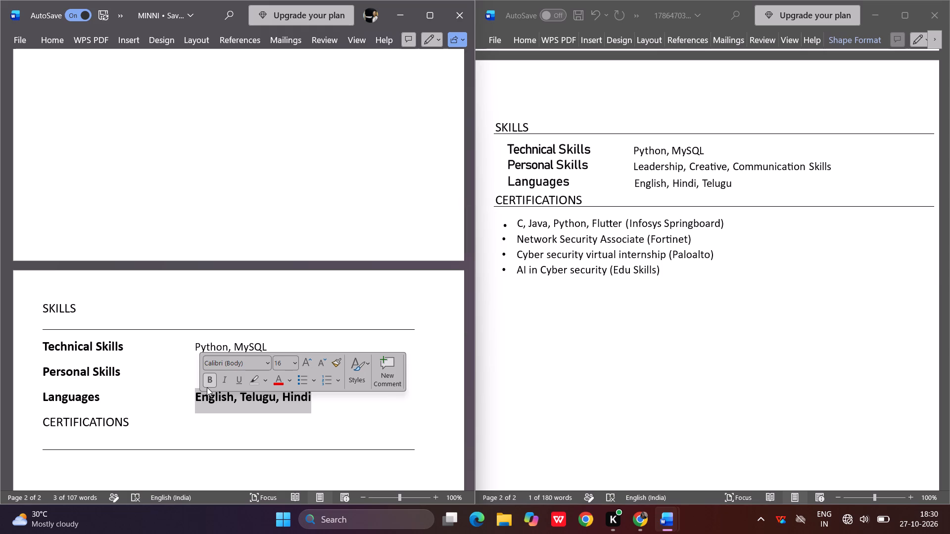
pyautogui.click(210, 384)
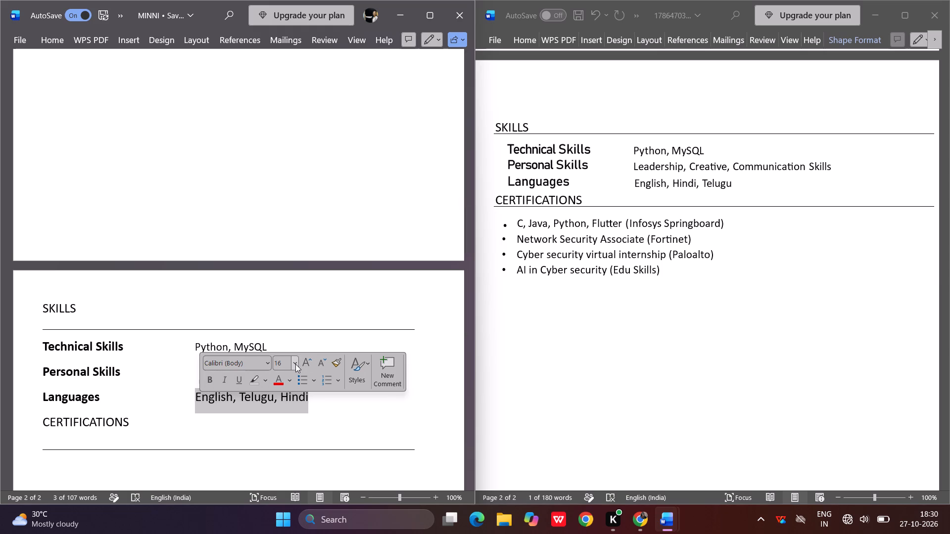
pyautogui.click(295, 364)
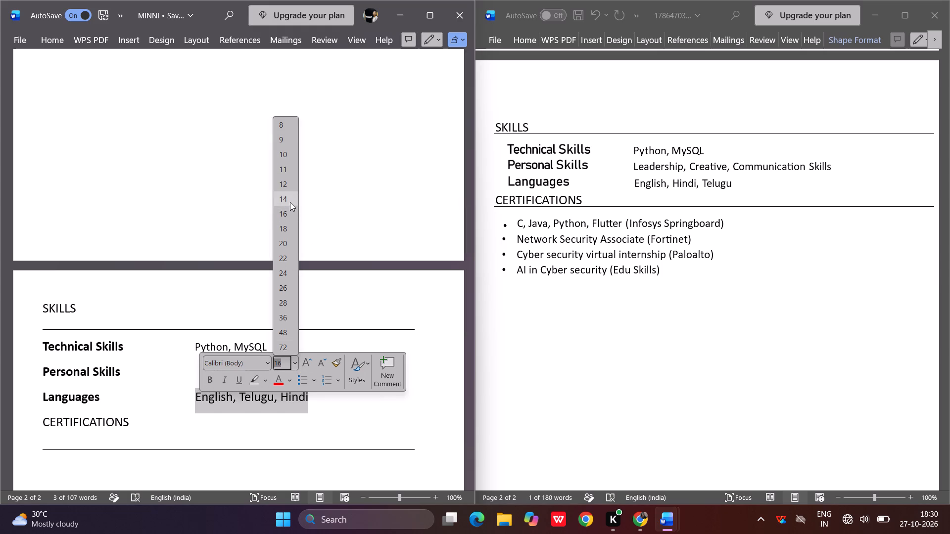
pyautogui.click(290, 202)
pyautogui.click(295, 327)
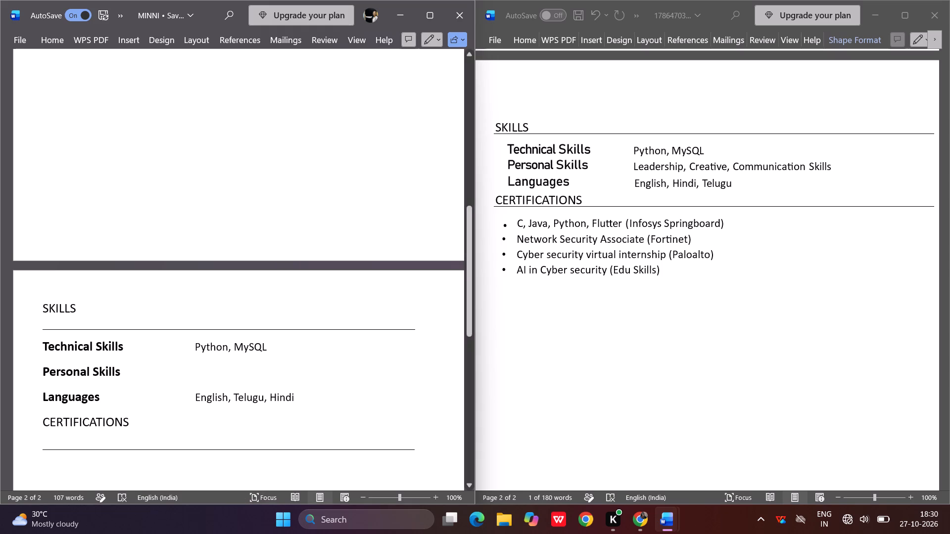
# Enter Leadership, Creative, Communication Skills on the Personal Skills line, spaced out to align with the entries above and below.
pyautogui.click(137, 374)
pyautogui.press('space')
pyautogui.press('space')
pyautogui.press('space')
pyautogui.press('space')
pyautogui.press('space')
pyautogui.press('space')
pyautogui.press('space')
pyautogui.press('space')
pyautogui.press('space')
pyautogui.press('space')
pyautogui.press('space')
pyautogui.press('space')
pyautogui.press('space')
pyautogui.press('space')
pyautogui.press('space')
pyautogui.press('space')
pyautogui.press('space')
pyautogui.press('space')
pyautogui.press('space')
pyautogui.press('space')
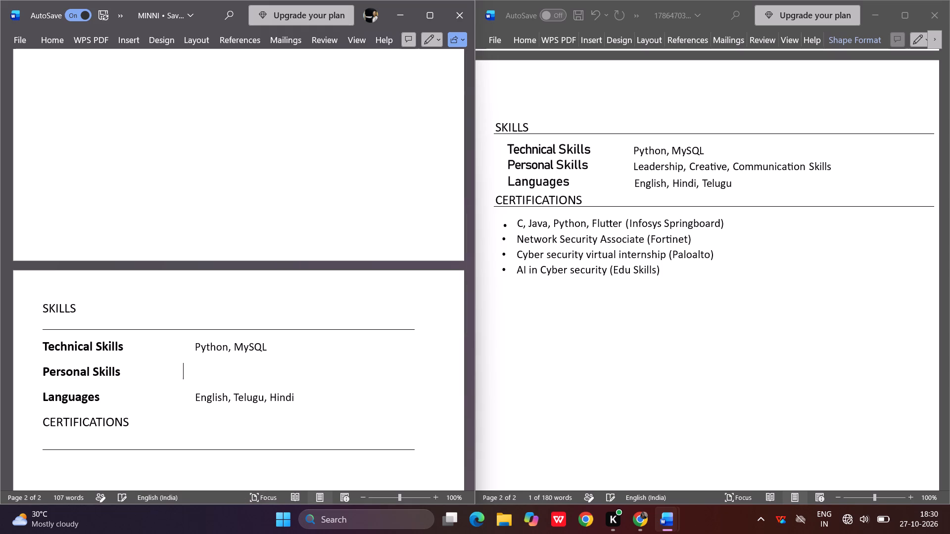
pyautogui.press('space')
pyautogui.press('l')
pyautogui.write('eaders')
pyautogui.write('hi[')
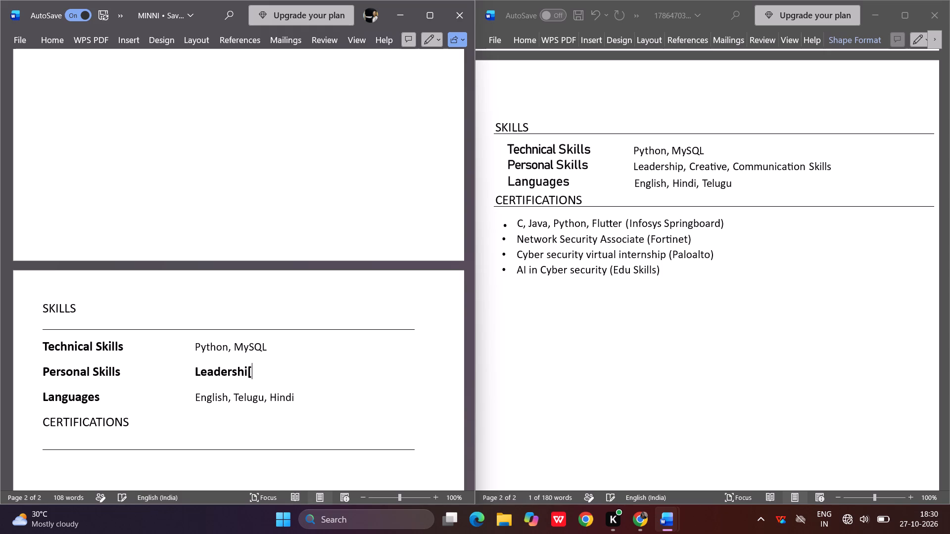
pyautogui.press('BackSpace')
pyautogui.press('p')
pyautogui.write(',')
pyautogui.press('space')
pyautogui.press('c')
pyautogui.write('reative')
pyautogui.write(',')
pyautogui.press('space')
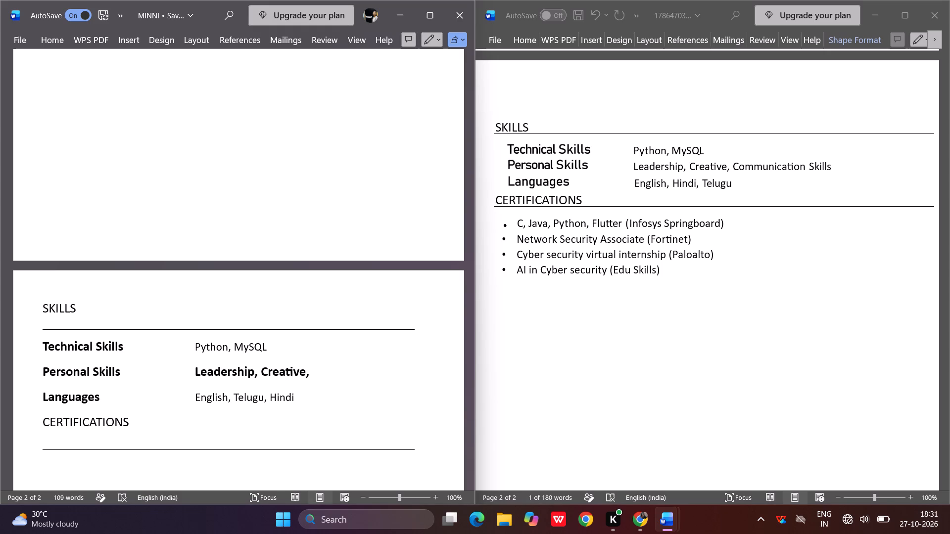
pyautogui.write('ommunication')
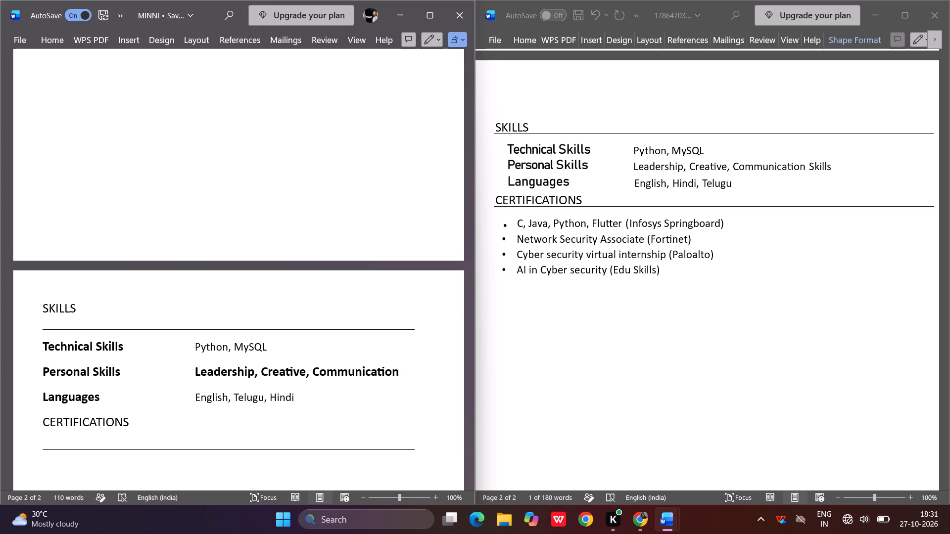
pyautogui.press('space')
pyautogui.write('kills')
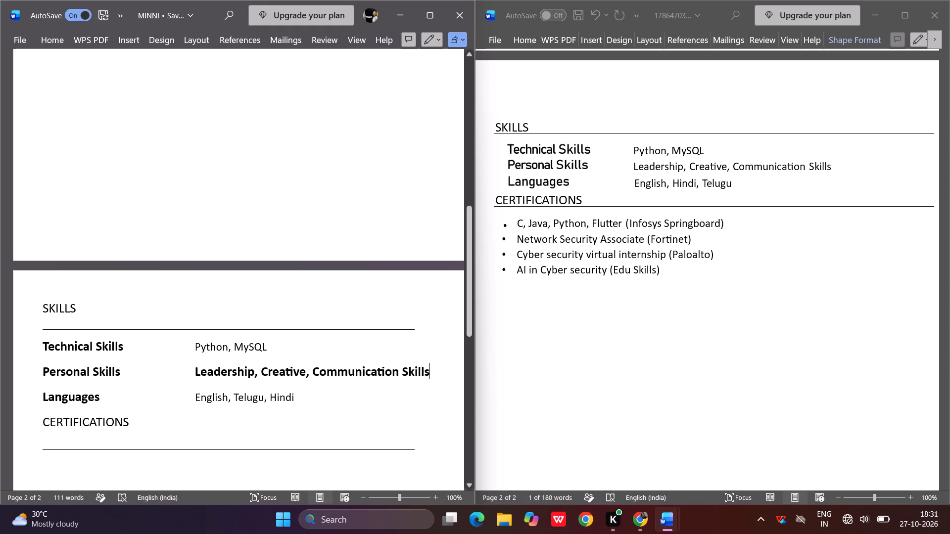
# Remove the bold formatting from Leadership, Creative, Communication Skills on the Personal Skills line and set its font size to 14.
pyautogui.moveTo(439, 370); pyautogui.dragTo(432, 369)
pyautogui.moveTo(432, 369); pyautogui.dragTo(220, 374)
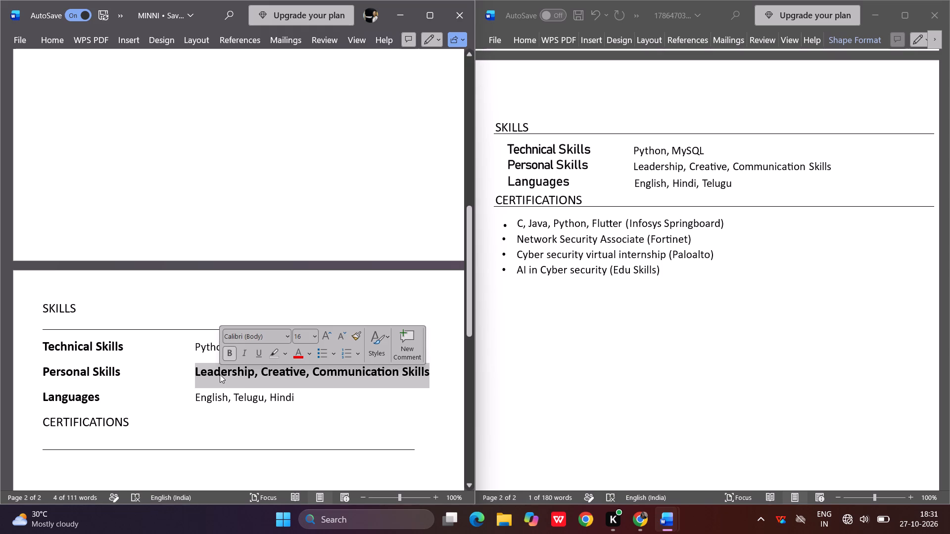
pyautogui.hotkey('ctrl', 'b')
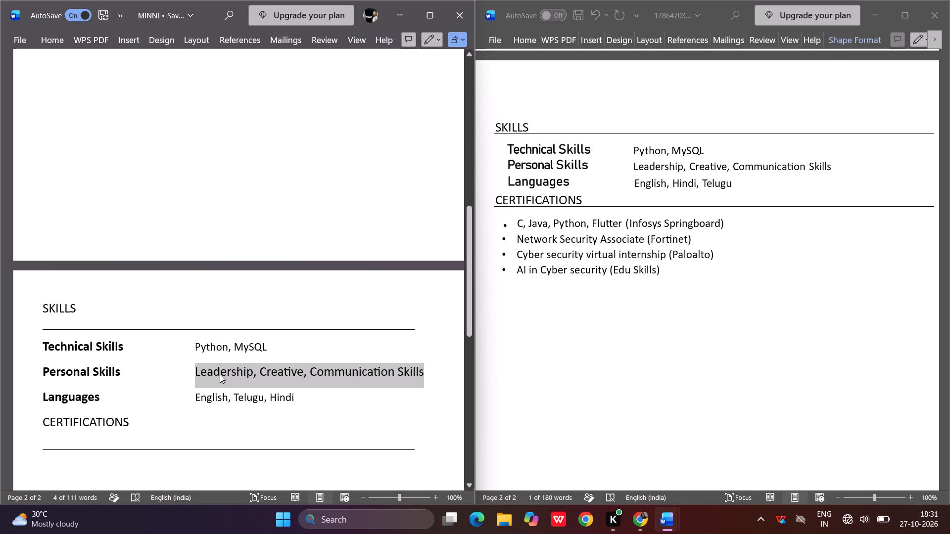
pyautogui.click(227, 376)
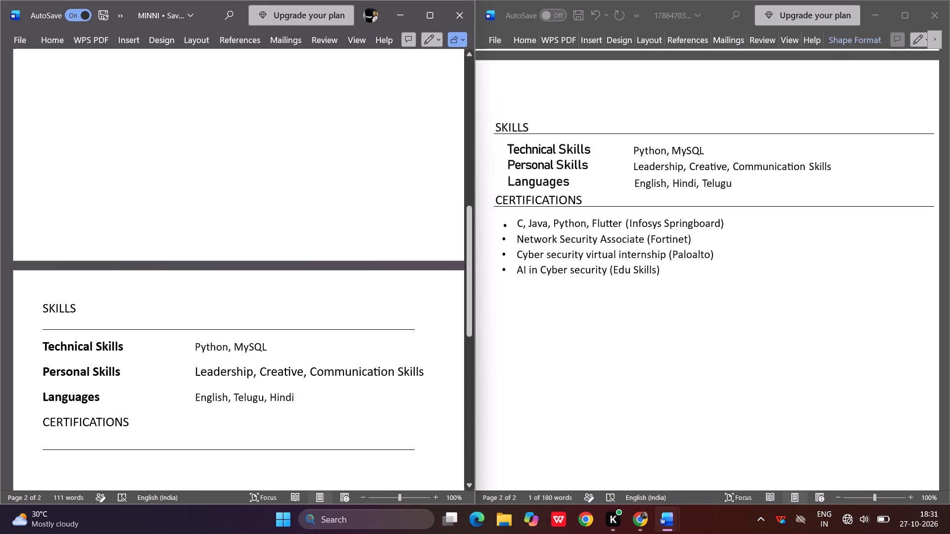
pyautogui.click(194, 375)
pyautogui.moveTo(194, 375); pyautogui.dragTo(383, 378)
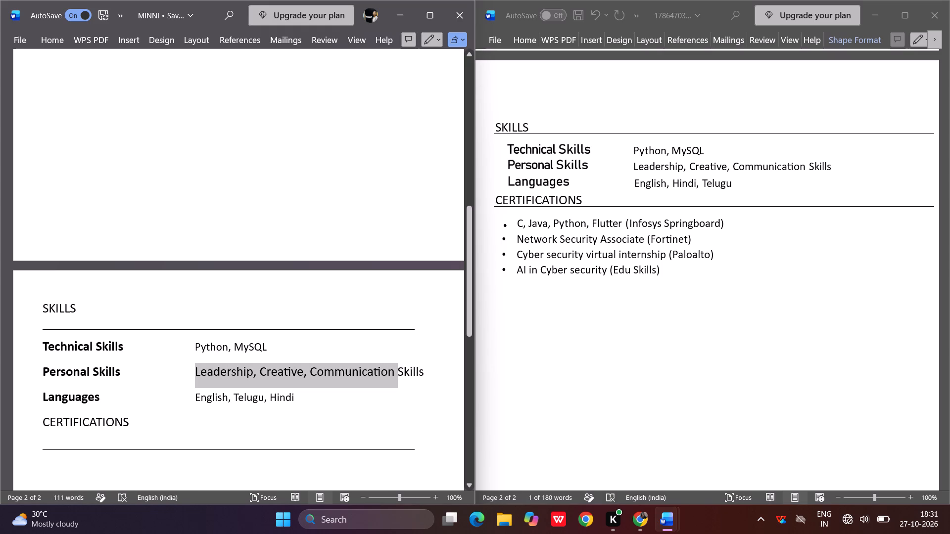
pyautogui.moveTo(383, 378); pyautogui.dragTo(417, 380)
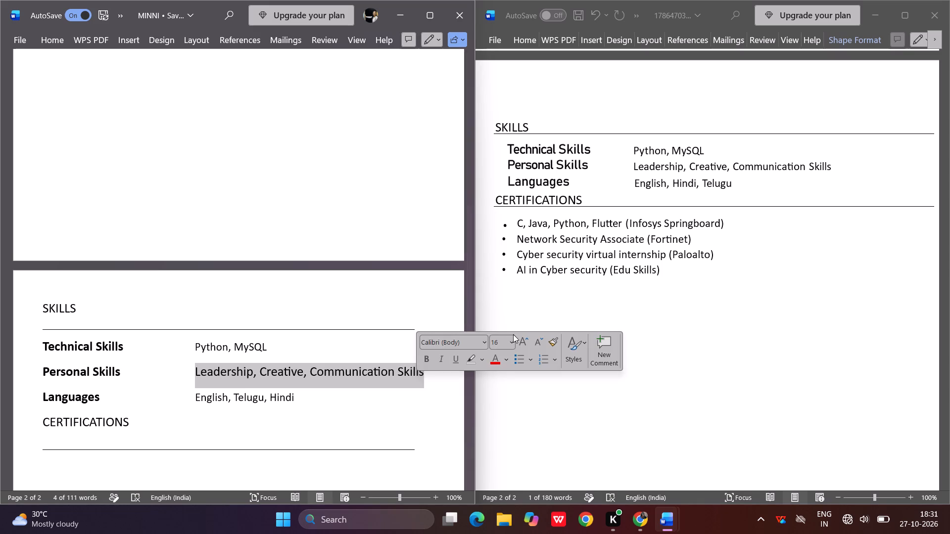
pyautogui.click(513, 337)
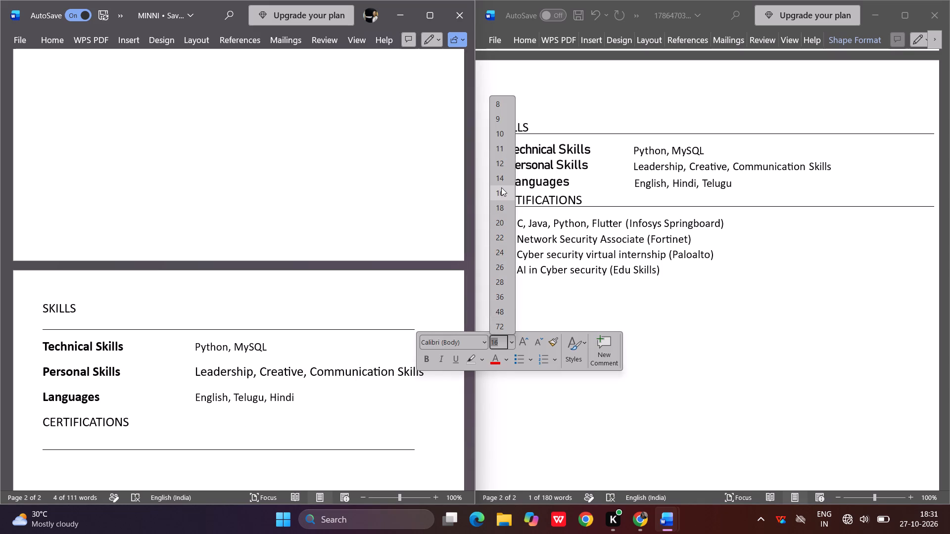
pyautogui.click(498, 179)
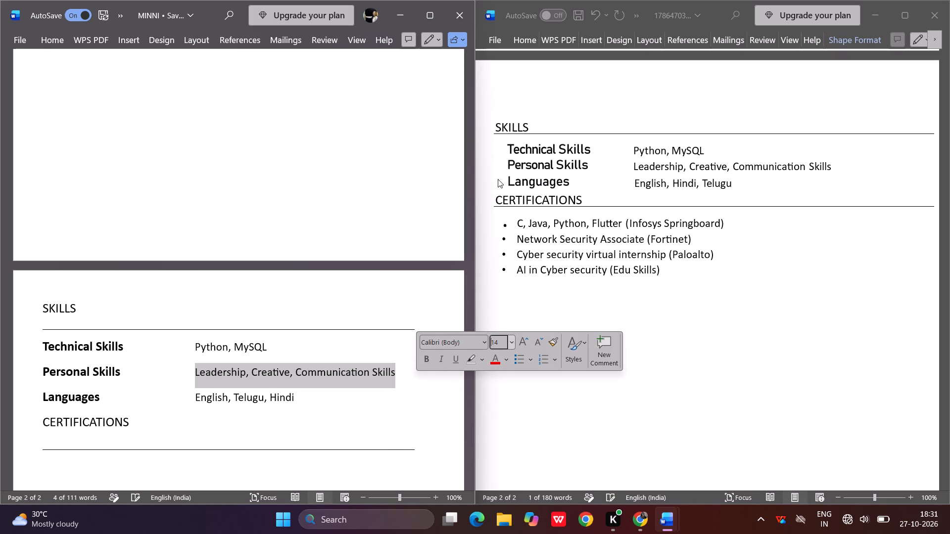
pyautogui.click(402, 380)
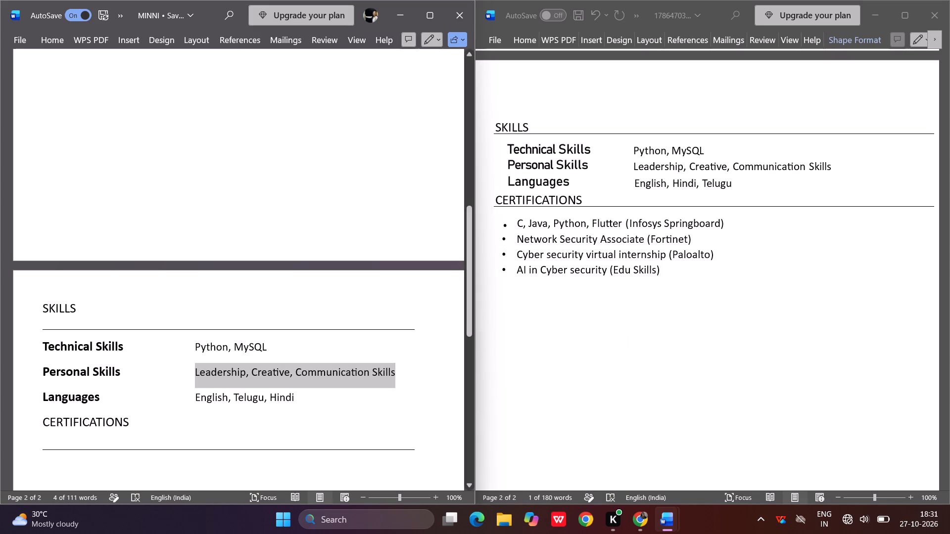
# Move the horizontal line under the CERTIFICATIONS heading up slightly, closer to the heading text.
pyautogui.scroll(-2, 402, 380)
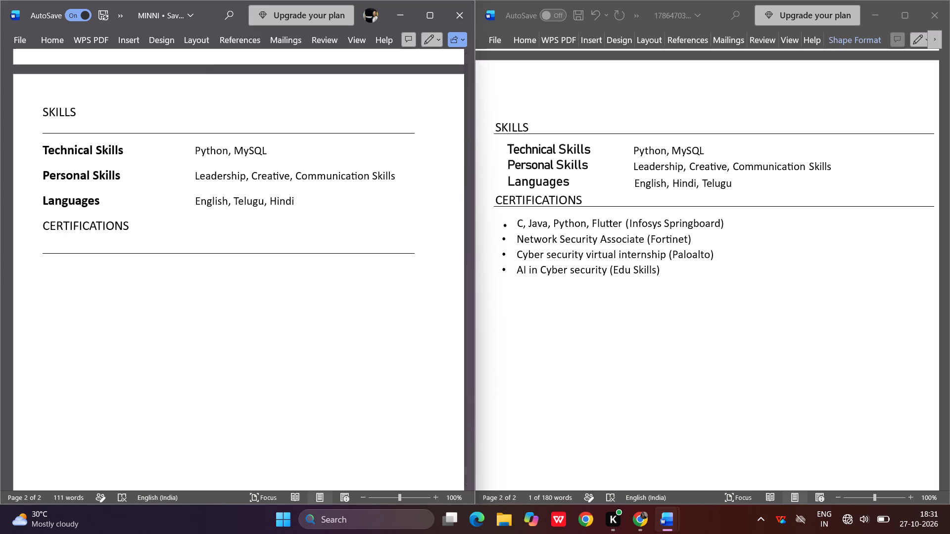
pyautogui.click(308, 253)
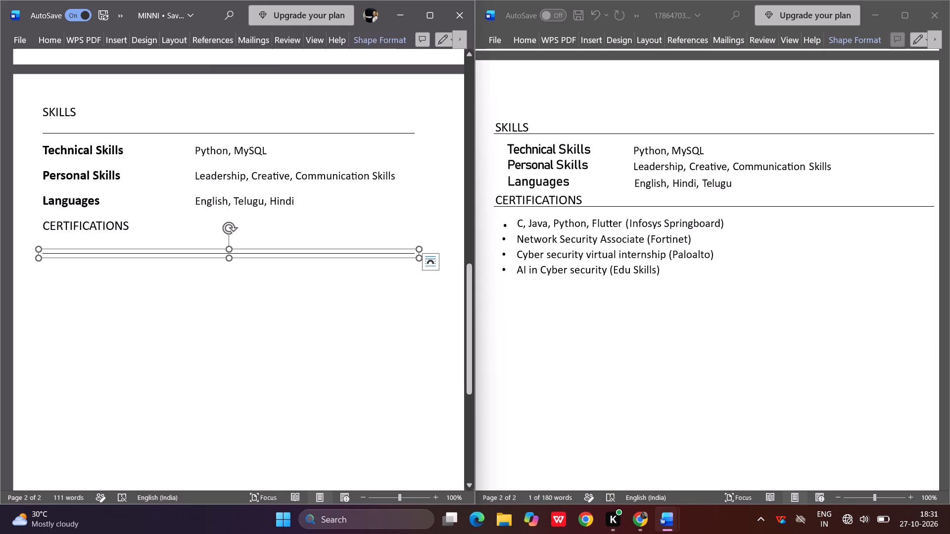
pyautogui.moveTo(308, 253); pyautogui.dragTo(253, 236)
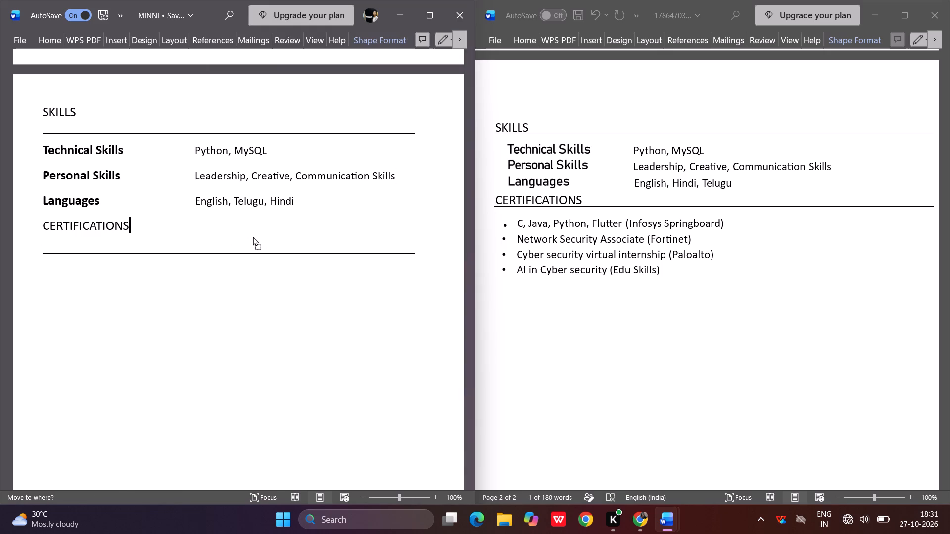
pyautogui.moveTo(253, 236); pyautogui.dragTo(250, 236)
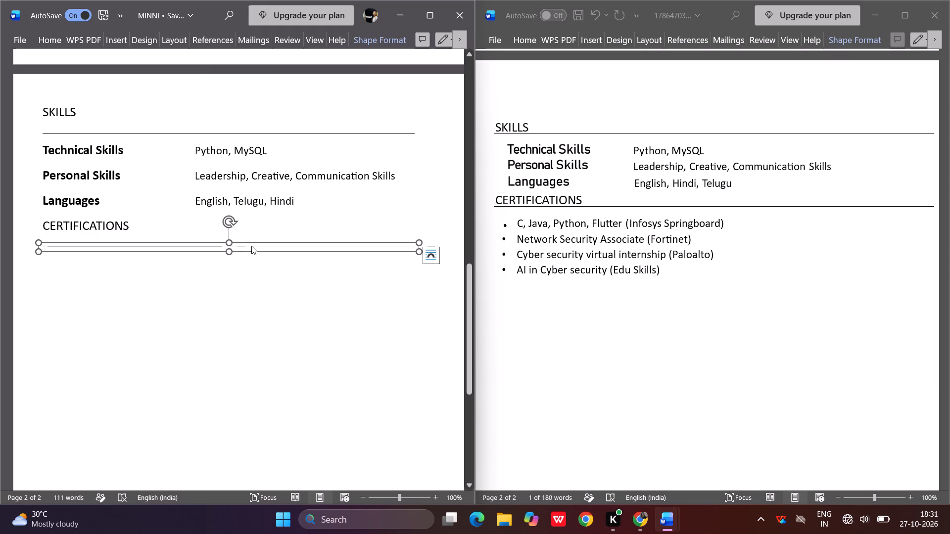
pyautogui.moveTo(252, 245); pyautogui.dragTo(246, 240)
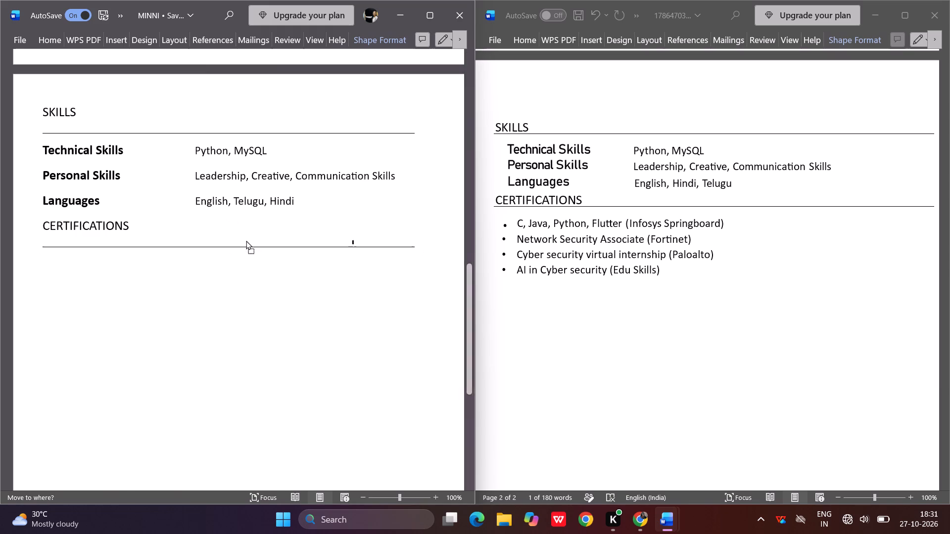
pyautogui.moveTo(246, 240); pyautogui.dragTo(243, 235)
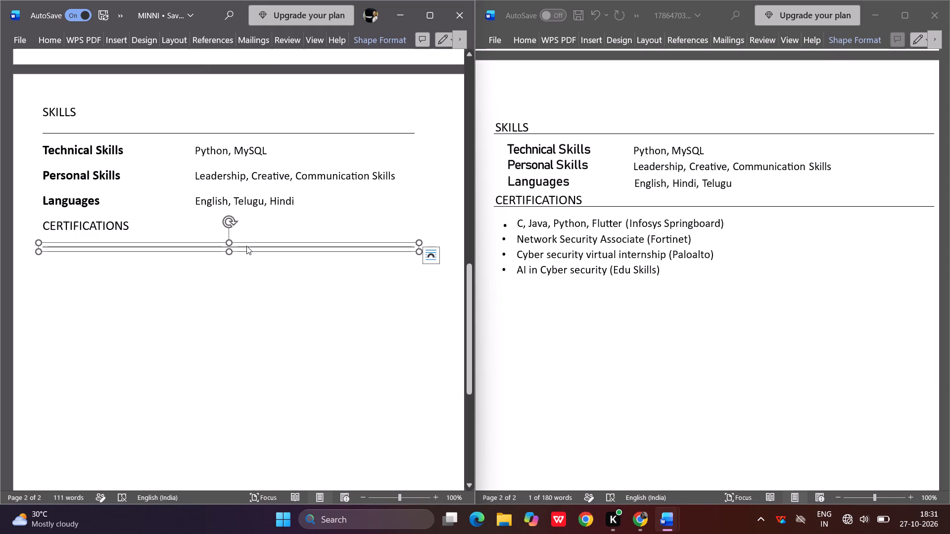
pyautogui.moveTo(246, 244); pyautogui.dragTo(245, 244)
pyautogui.moveTo(245, 244); pyautogui.dragTo(237, 234)
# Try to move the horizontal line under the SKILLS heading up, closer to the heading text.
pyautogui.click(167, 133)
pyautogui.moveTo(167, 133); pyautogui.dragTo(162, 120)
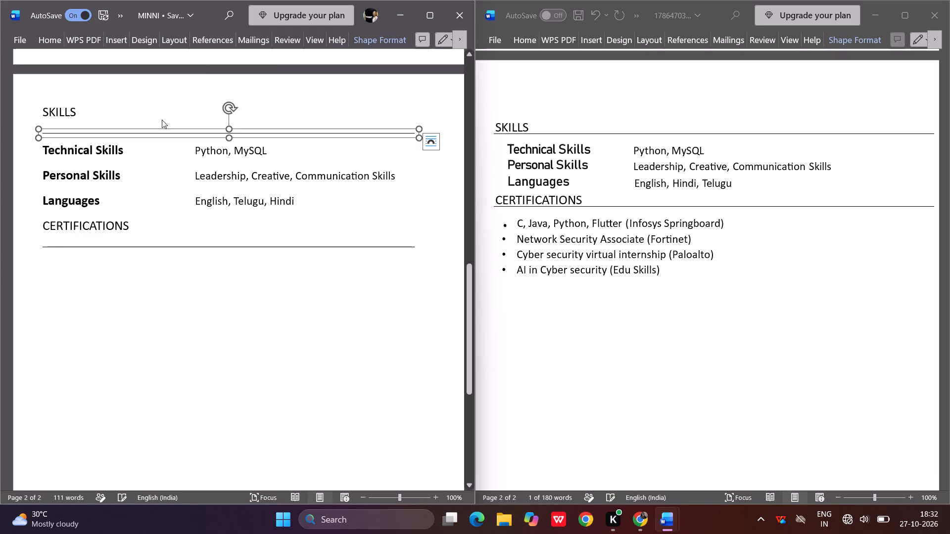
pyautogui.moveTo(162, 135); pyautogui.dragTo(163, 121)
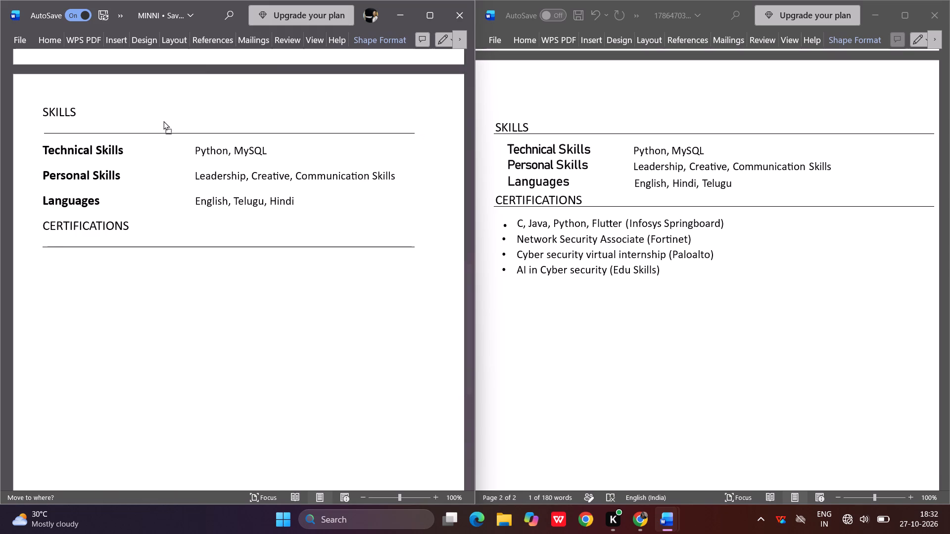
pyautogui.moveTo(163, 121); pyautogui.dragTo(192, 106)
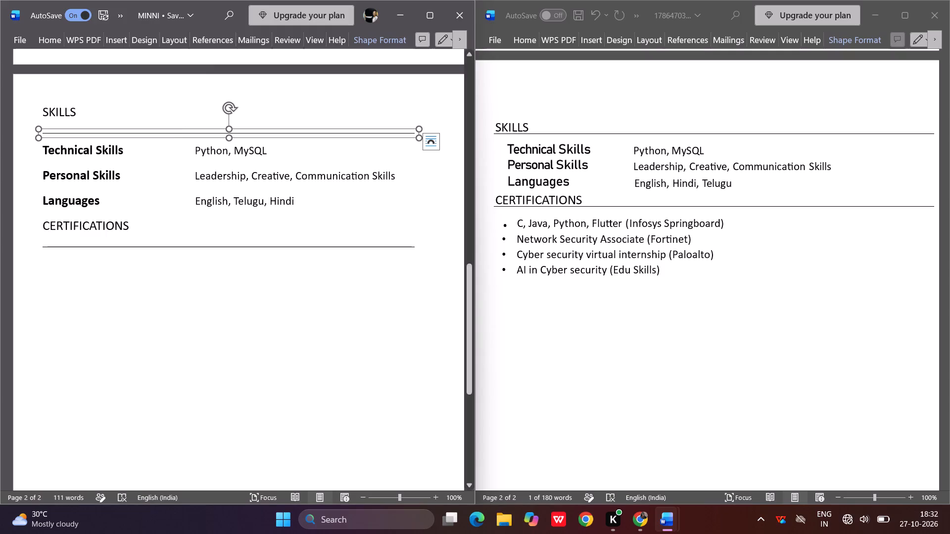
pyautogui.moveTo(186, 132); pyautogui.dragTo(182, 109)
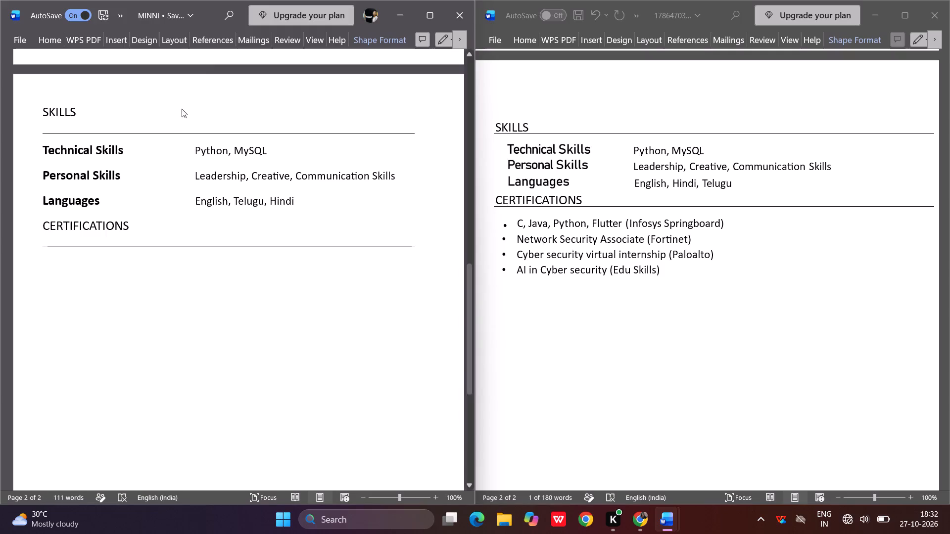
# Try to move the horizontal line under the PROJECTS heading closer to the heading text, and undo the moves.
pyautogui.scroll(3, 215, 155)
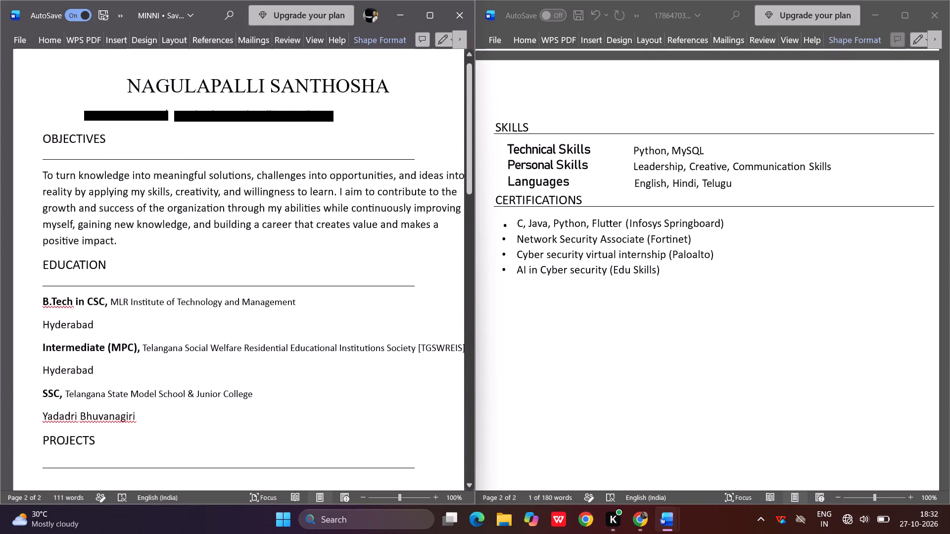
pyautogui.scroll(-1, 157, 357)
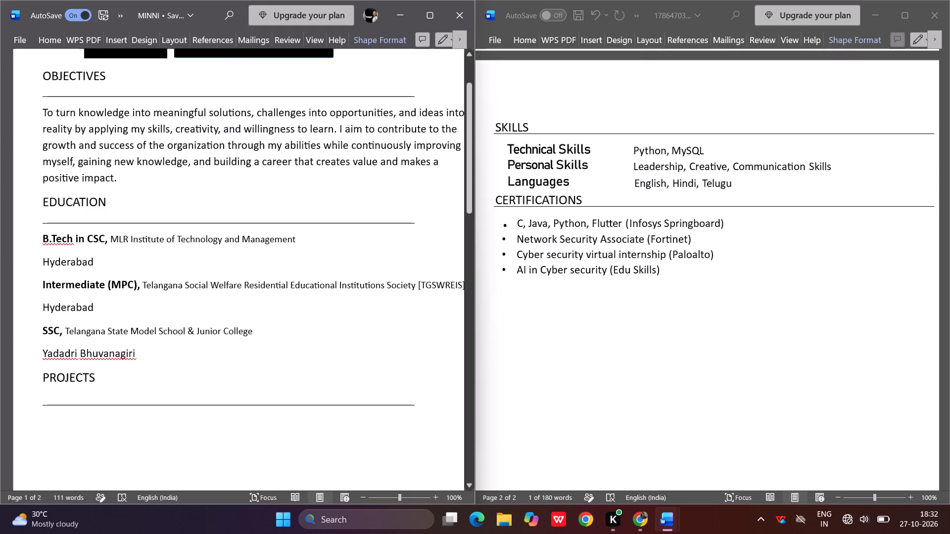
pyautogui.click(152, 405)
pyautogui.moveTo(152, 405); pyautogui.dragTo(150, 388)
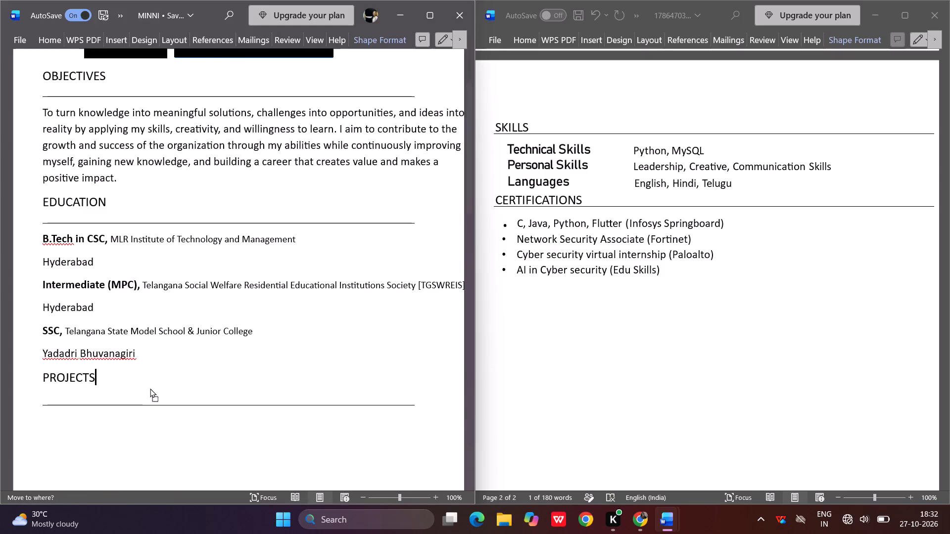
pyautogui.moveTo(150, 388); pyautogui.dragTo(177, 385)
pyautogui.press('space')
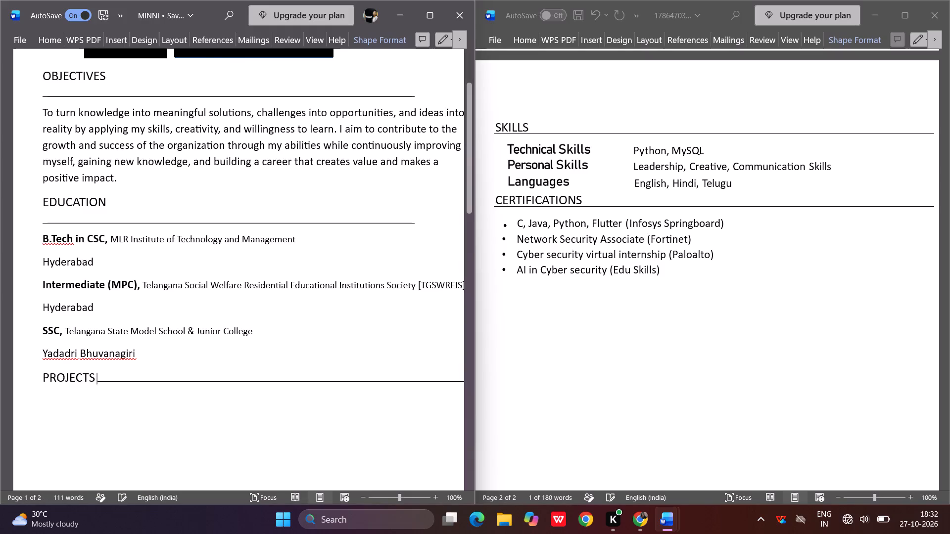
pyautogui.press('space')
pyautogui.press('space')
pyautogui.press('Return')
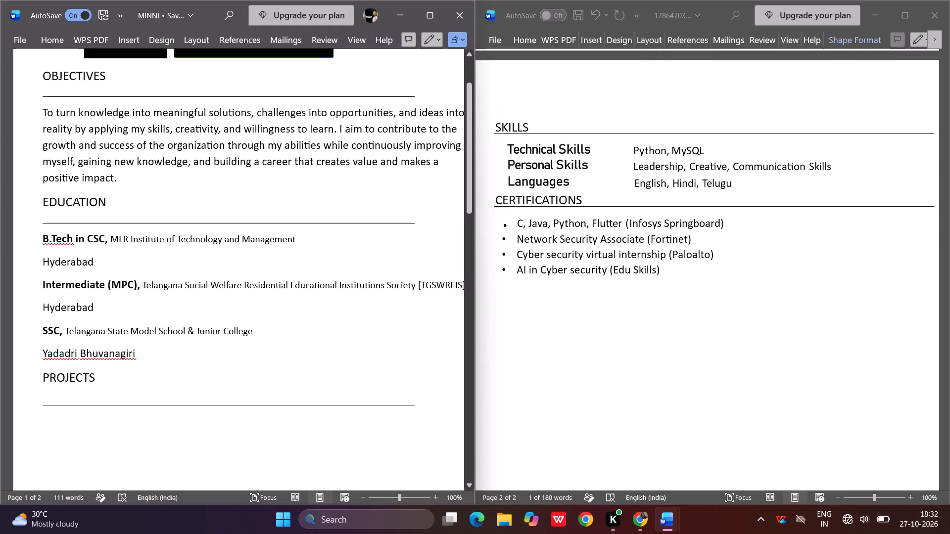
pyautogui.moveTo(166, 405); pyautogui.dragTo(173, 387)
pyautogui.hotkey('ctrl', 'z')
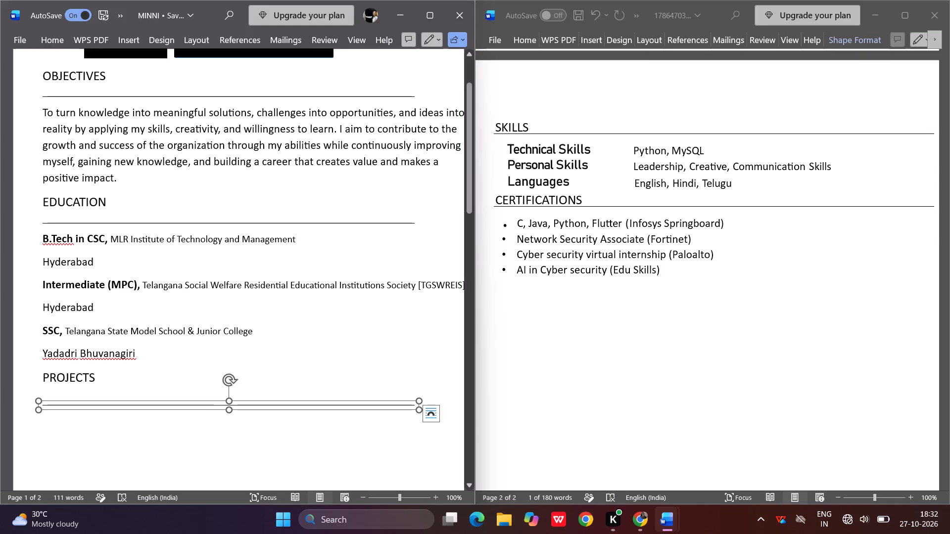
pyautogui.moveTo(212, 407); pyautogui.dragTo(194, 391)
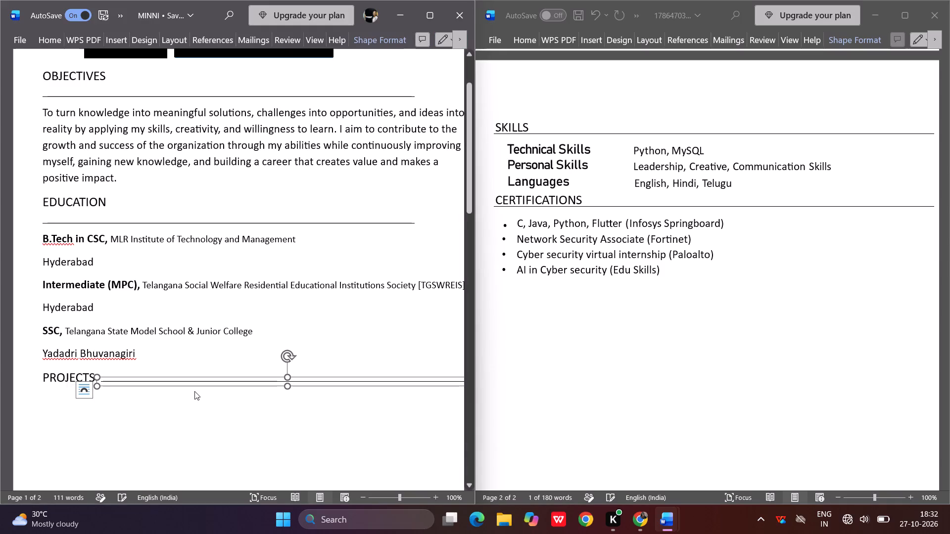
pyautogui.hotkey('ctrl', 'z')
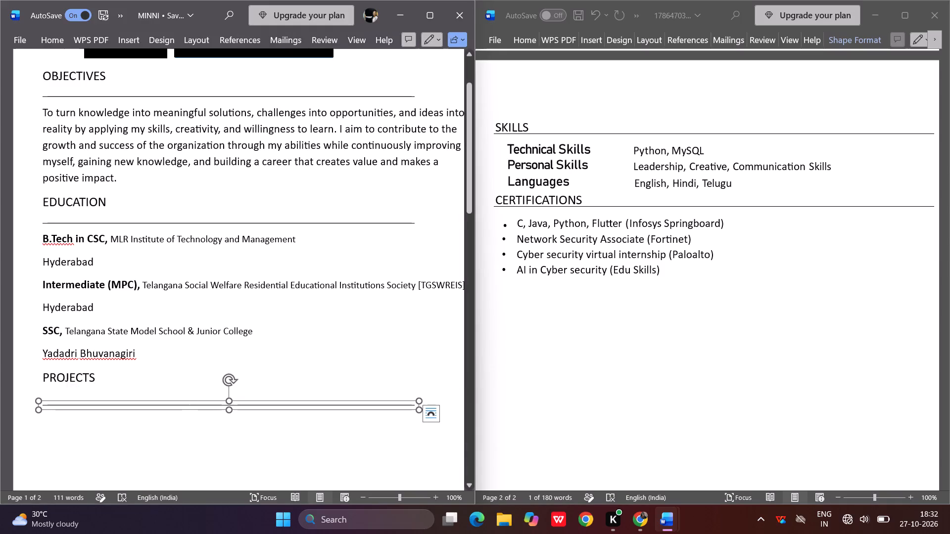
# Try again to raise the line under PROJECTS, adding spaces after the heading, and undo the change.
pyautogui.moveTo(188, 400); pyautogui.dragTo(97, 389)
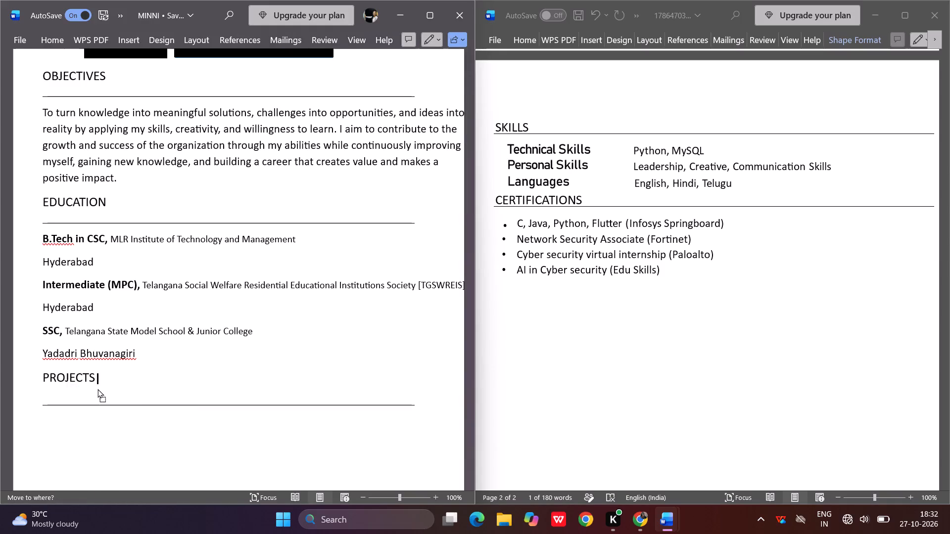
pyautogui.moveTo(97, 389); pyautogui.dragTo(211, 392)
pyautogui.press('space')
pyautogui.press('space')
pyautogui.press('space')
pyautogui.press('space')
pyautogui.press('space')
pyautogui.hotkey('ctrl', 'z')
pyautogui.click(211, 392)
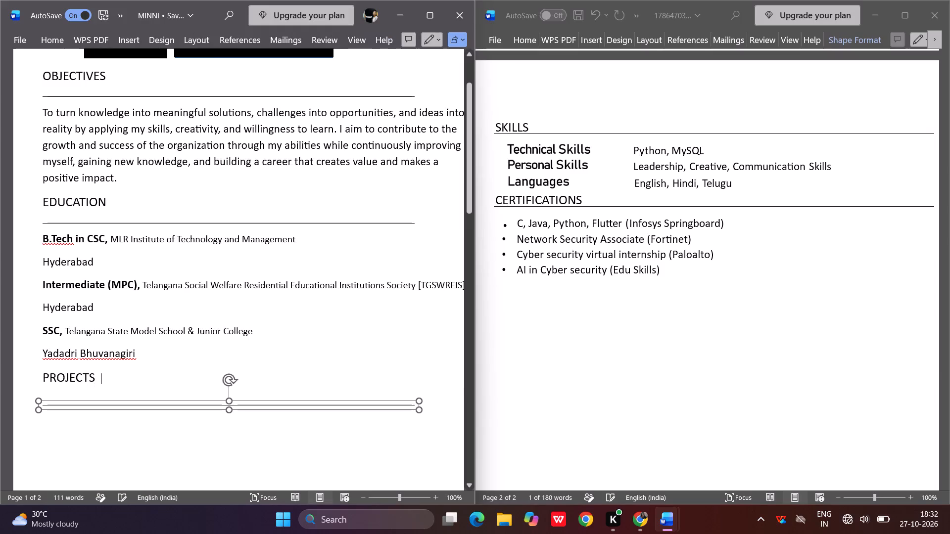
# Select the horizontal line under the PROJECTS heading.
pyautogui.click(198, 404)
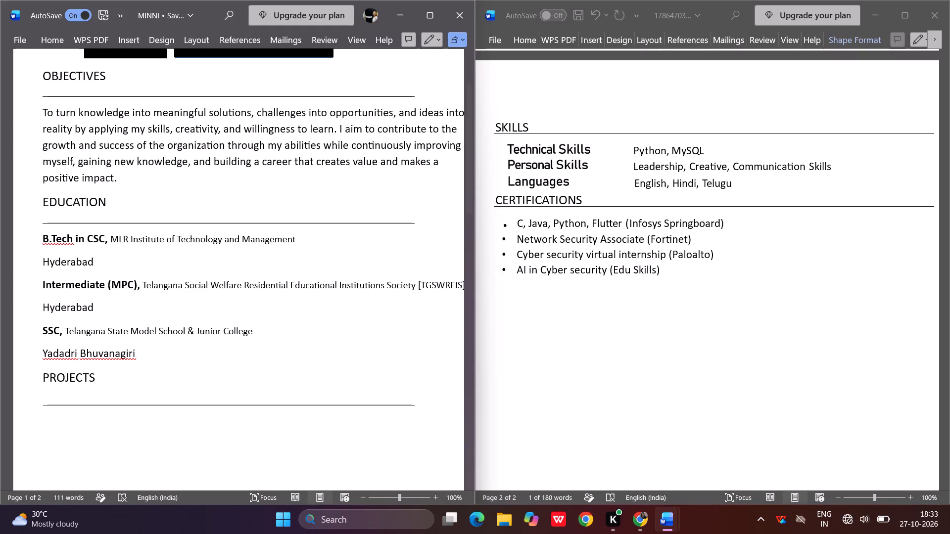
pyautogui.click(327, 405)
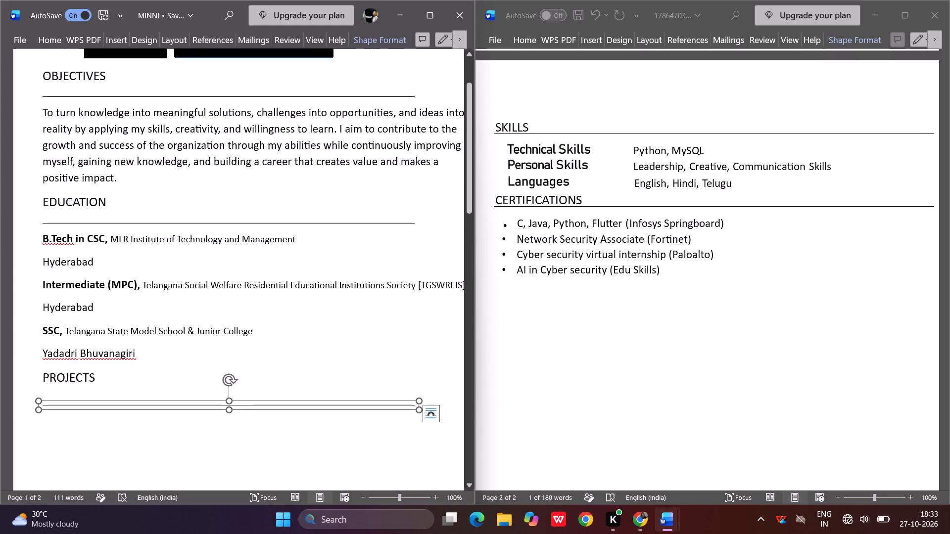
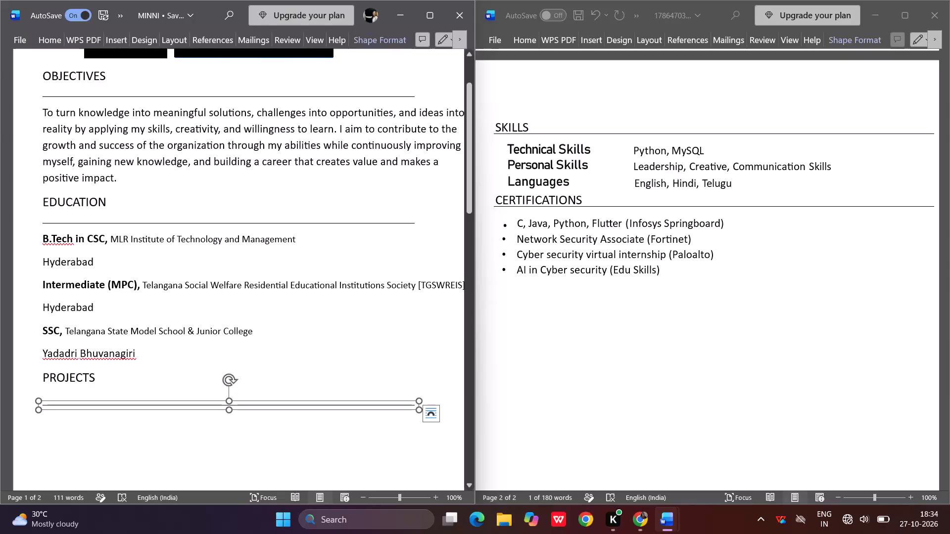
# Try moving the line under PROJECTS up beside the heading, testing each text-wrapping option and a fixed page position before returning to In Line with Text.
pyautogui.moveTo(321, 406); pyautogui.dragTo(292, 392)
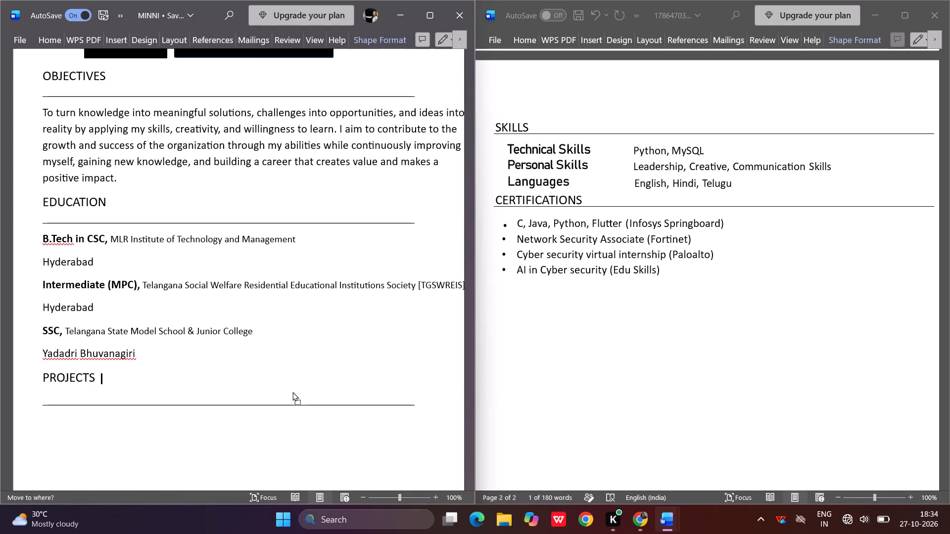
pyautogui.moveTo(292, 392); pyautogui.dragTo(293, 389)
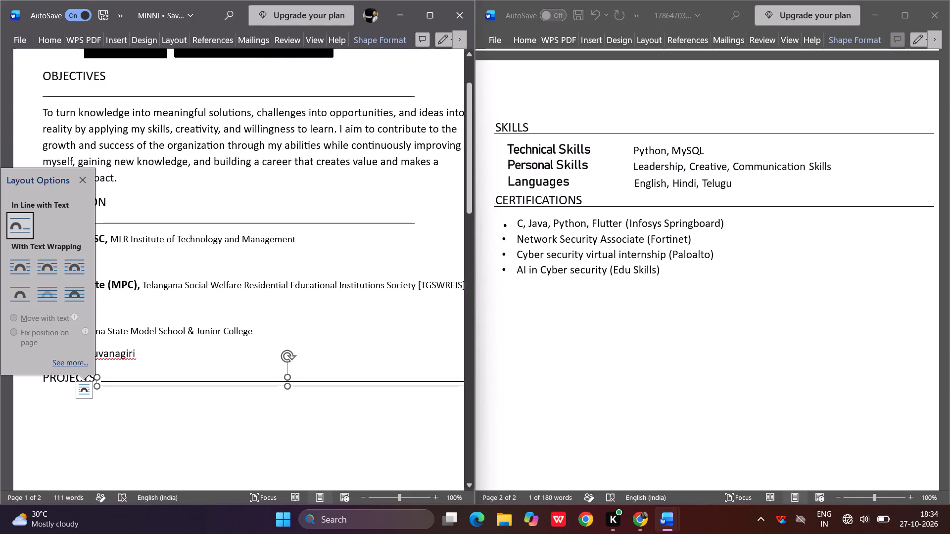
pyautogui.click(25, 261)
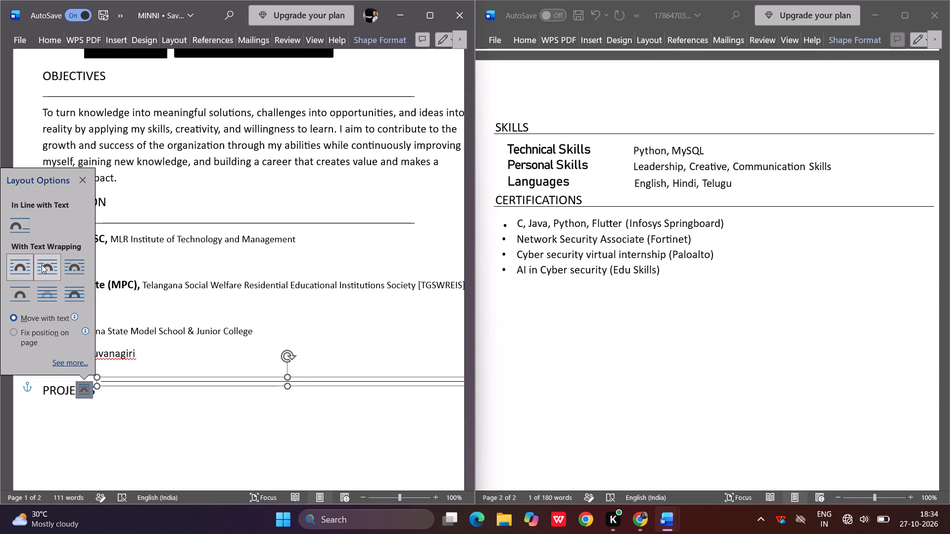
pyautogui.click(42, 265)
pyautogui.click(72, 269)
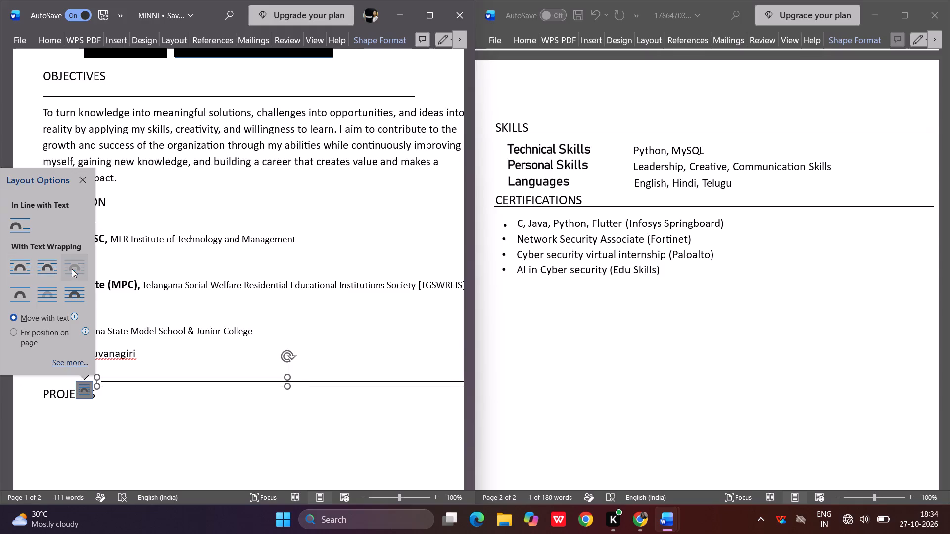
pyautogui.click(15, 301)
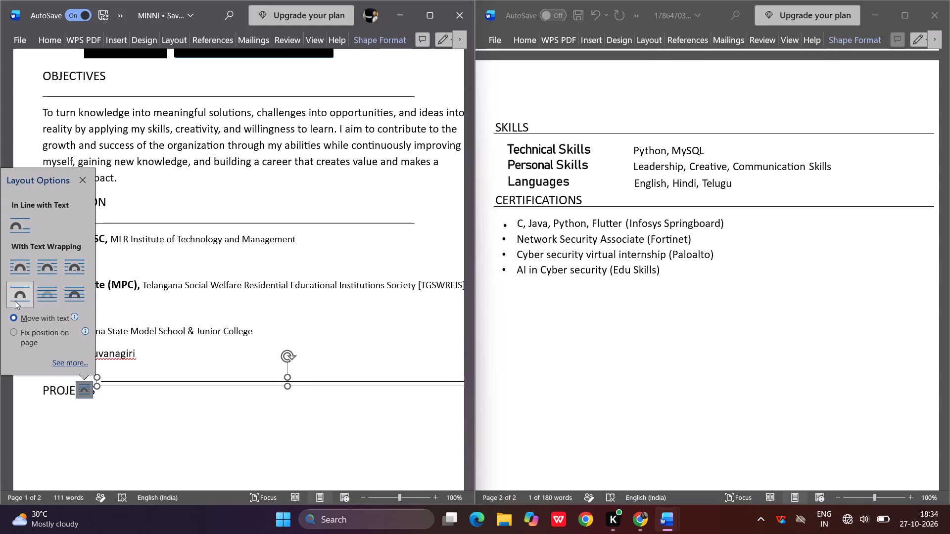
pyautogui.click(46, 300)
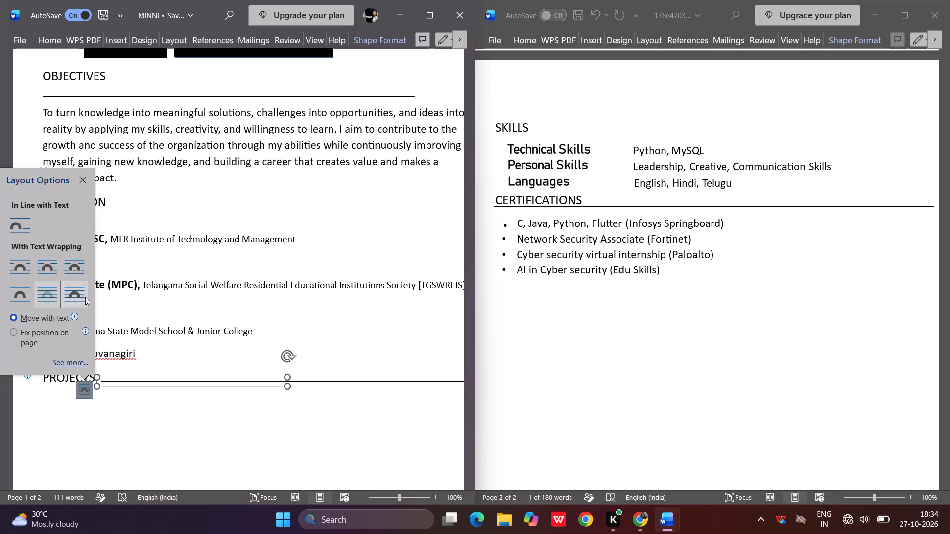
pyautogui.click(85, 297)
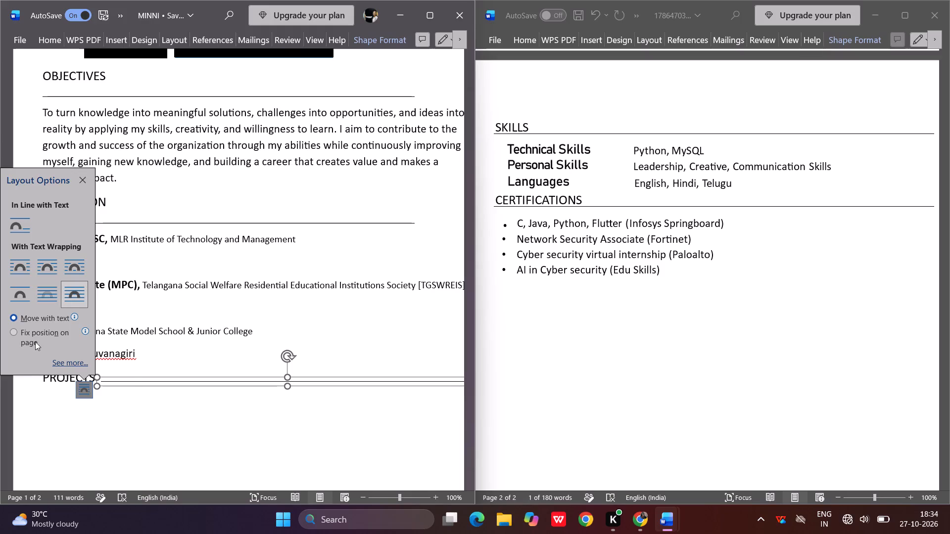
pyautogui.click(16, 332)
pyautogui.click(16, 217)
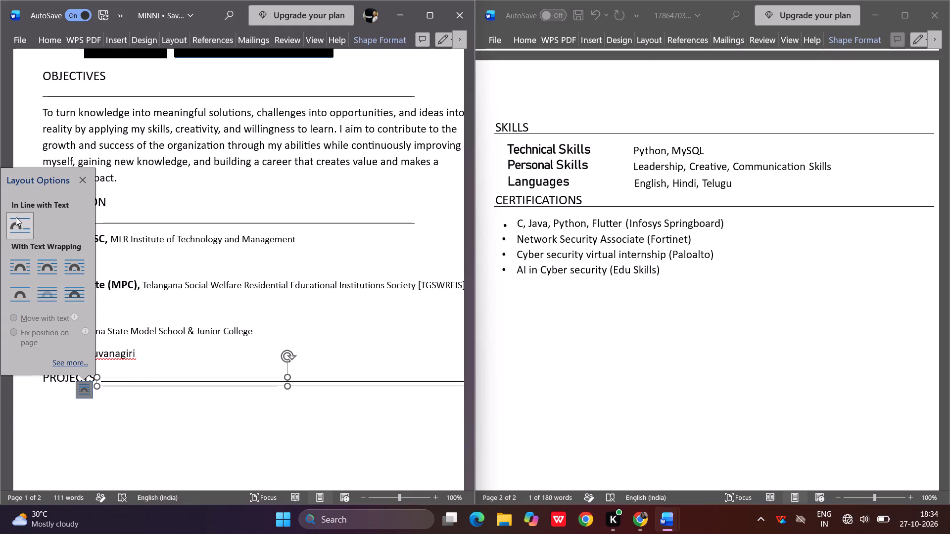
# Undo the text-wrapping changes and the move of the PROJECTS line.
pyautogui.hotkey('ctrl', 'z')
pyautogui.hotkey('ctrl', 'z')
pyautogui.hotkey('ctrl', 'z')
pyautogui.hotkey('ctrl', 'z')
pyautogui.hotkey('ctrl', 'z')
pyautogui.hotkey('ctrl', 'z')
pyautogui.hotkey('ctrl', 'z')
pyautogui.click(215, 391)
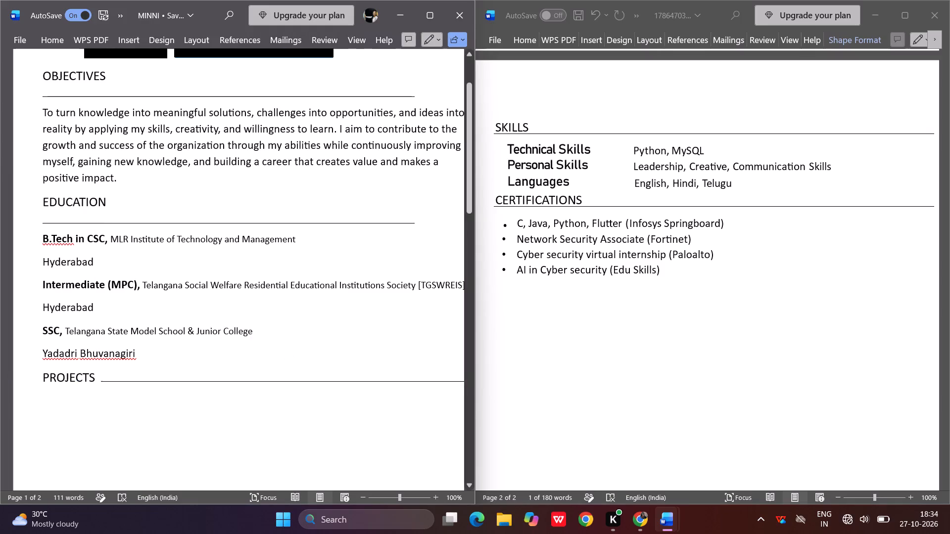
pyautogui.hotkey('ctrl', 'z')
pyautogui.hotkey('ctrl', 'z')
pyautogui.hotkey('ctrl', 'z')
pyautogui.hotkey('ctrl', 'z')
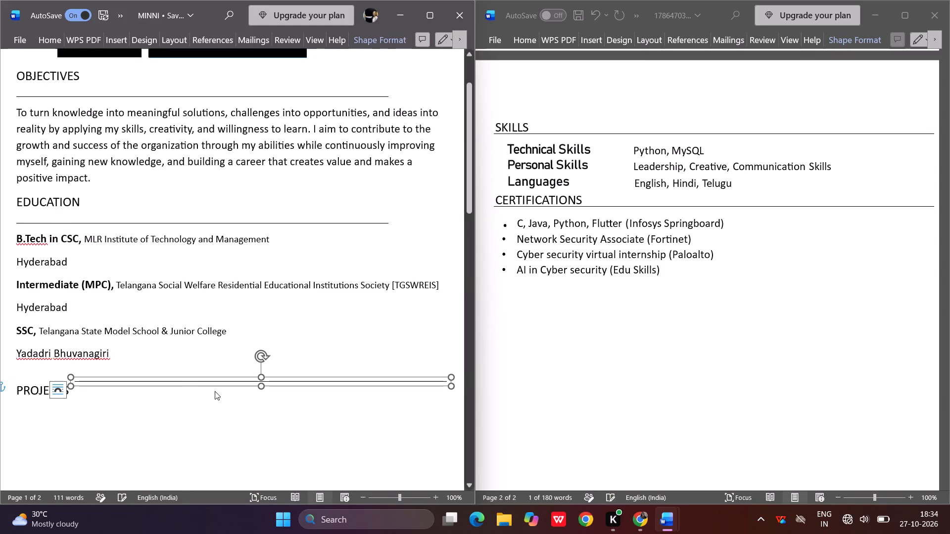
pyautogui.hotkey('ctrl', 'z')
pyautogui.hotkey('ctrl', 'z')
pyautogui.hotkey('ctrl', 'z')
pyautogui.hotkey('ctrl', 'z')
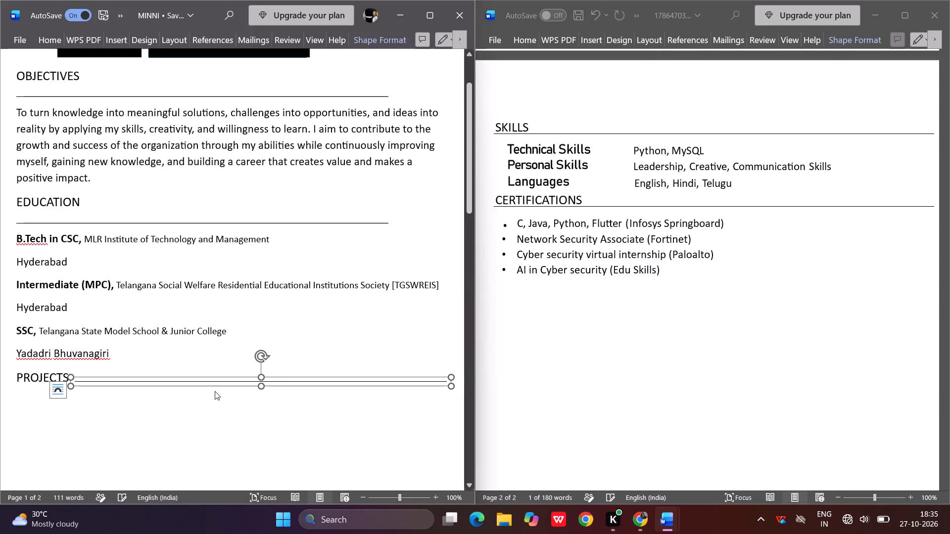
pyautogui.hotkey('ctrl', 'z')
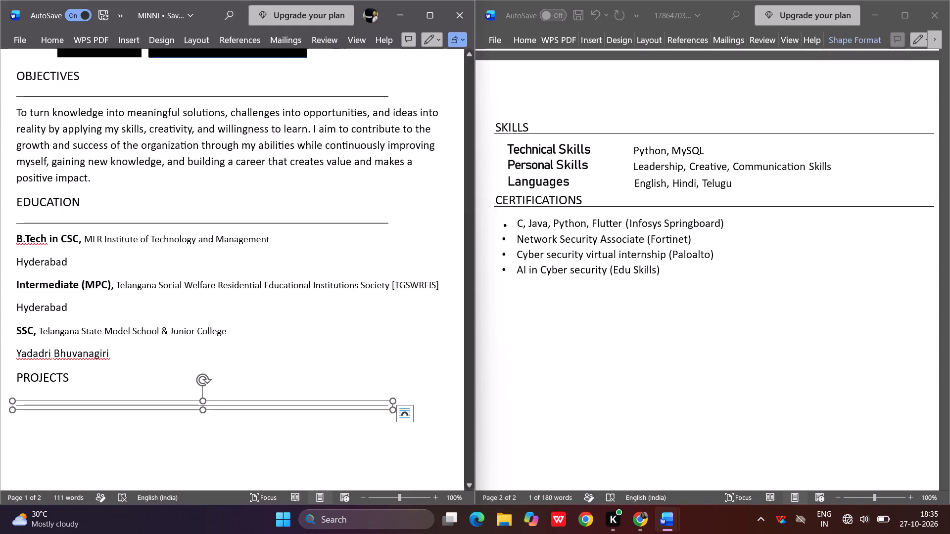
# Check the position settings in the Layout dialog for the line under PROJECTS, and close it without changes.
pyautogui.click(408, 415)
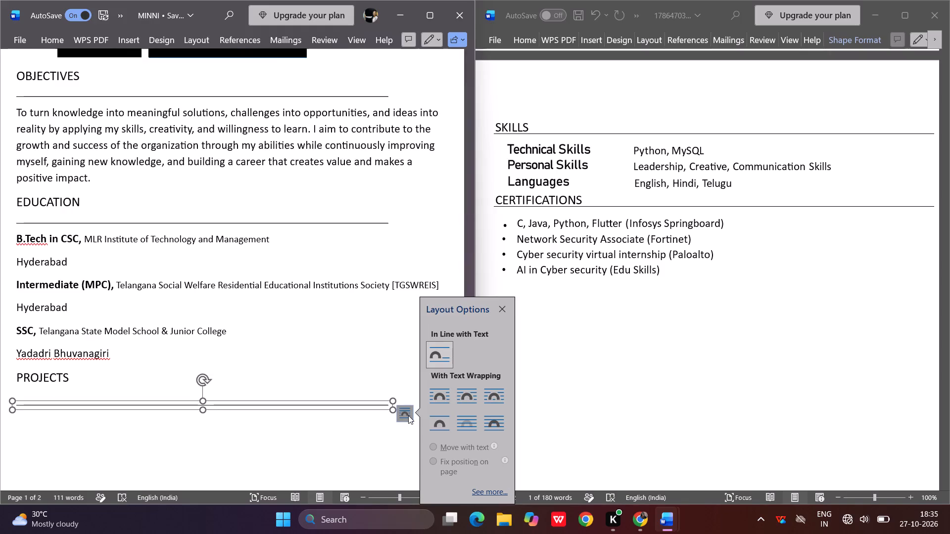
pyautogui.click(493, 490)
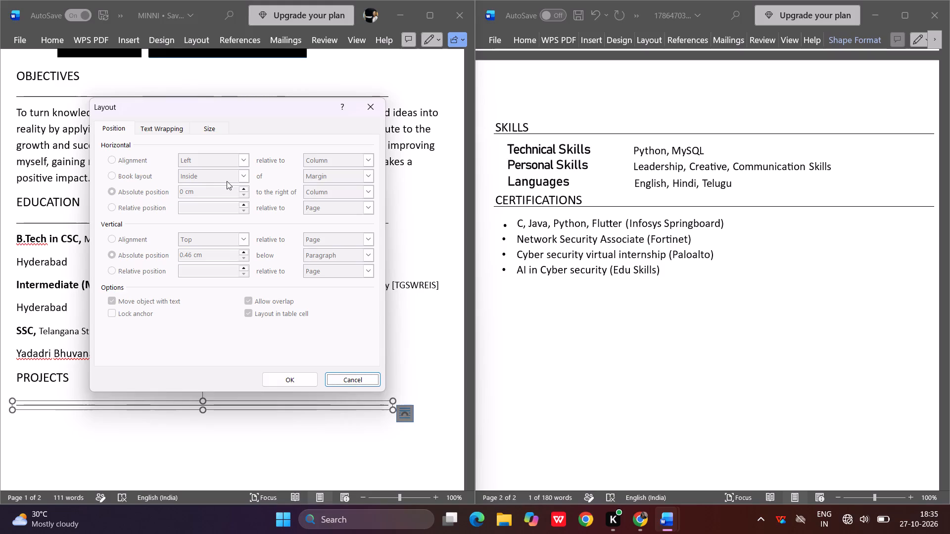
pyautogui.click(229, 442)
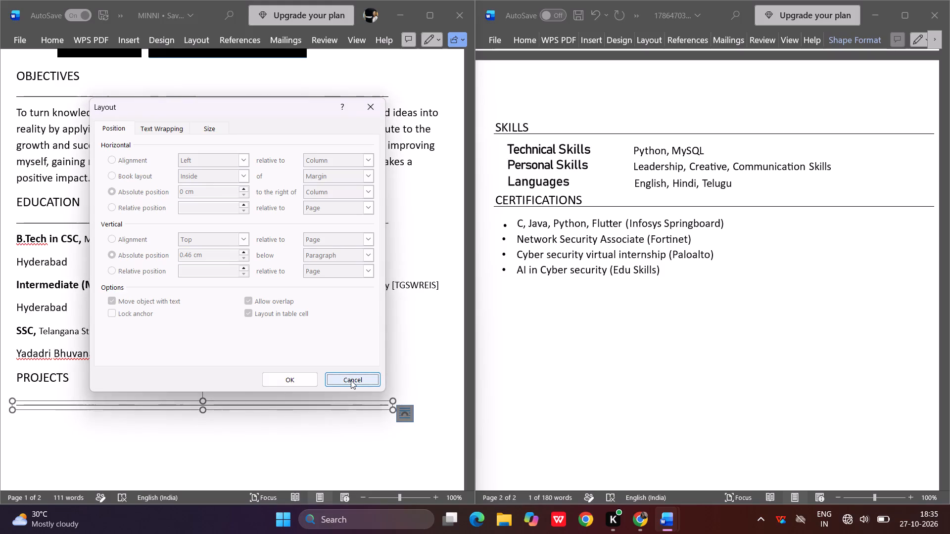
pyautogui.click(351, 380)
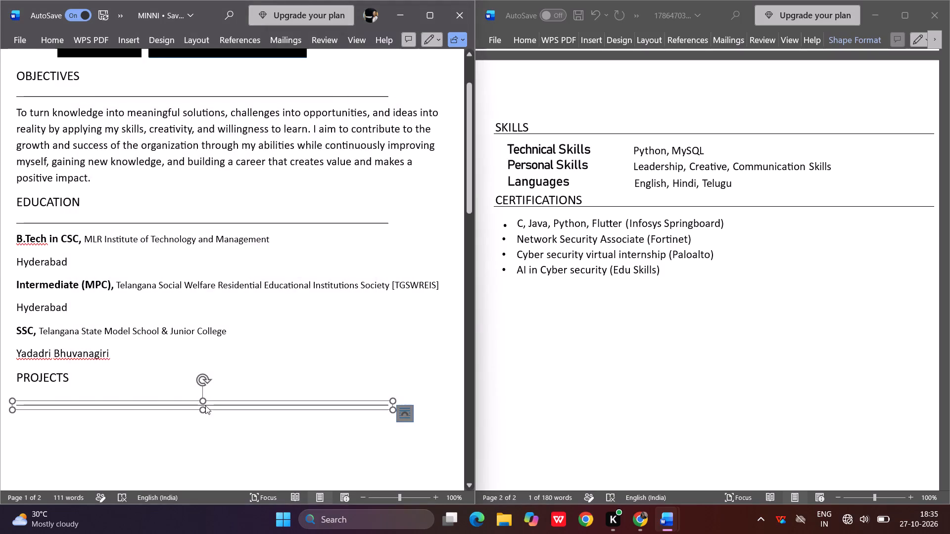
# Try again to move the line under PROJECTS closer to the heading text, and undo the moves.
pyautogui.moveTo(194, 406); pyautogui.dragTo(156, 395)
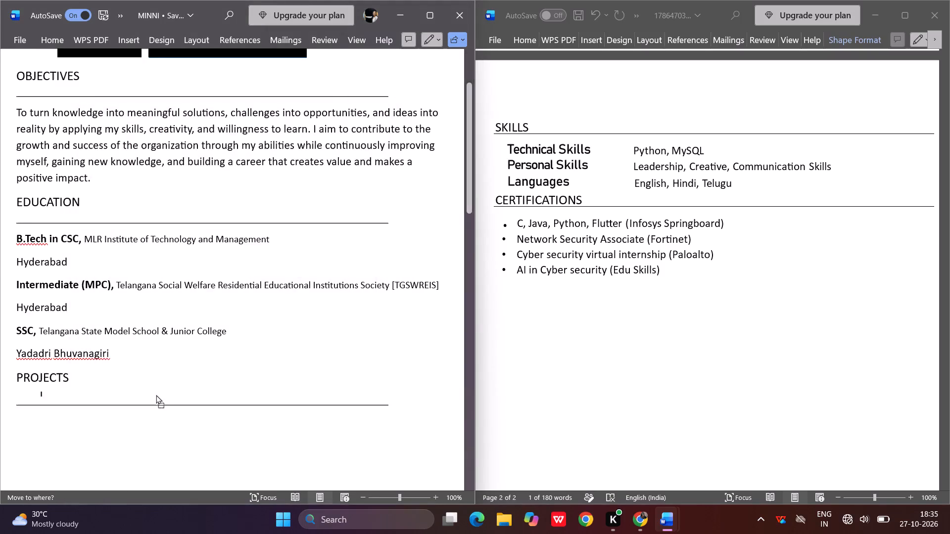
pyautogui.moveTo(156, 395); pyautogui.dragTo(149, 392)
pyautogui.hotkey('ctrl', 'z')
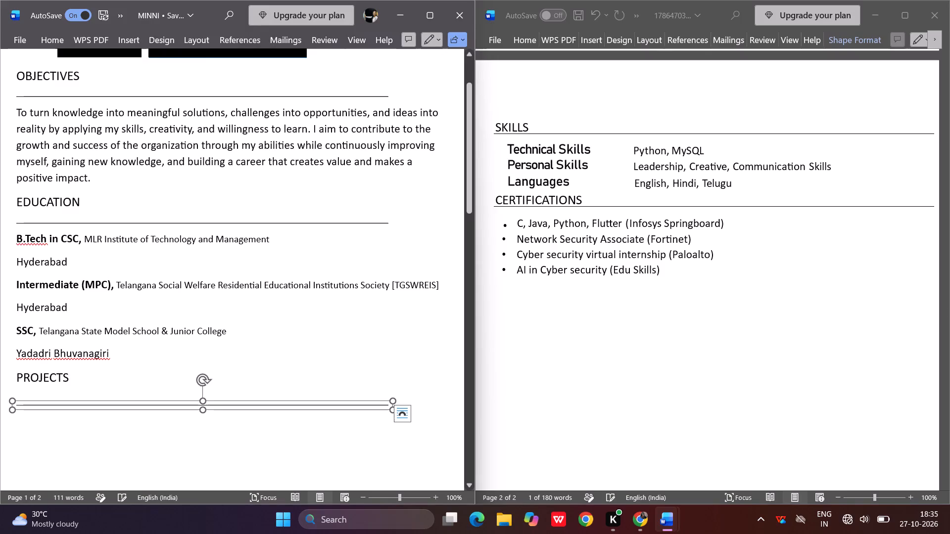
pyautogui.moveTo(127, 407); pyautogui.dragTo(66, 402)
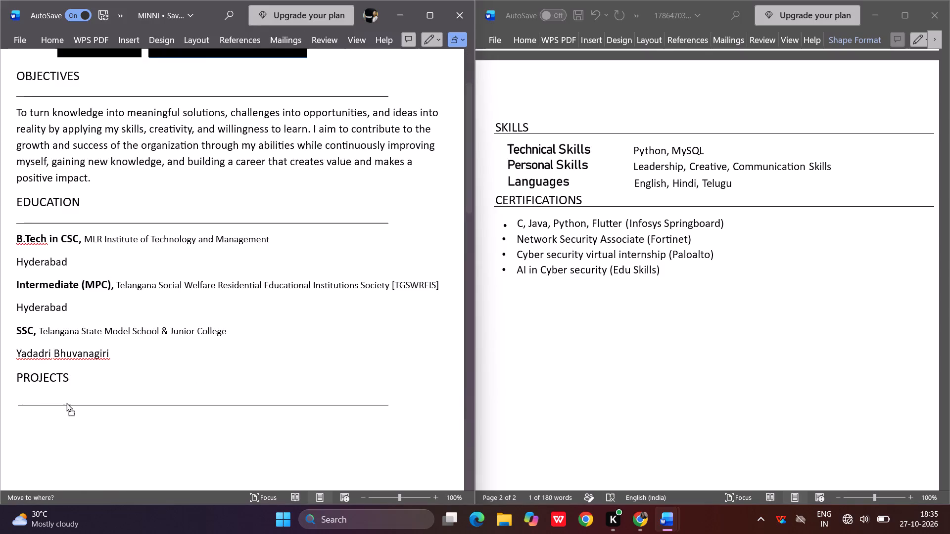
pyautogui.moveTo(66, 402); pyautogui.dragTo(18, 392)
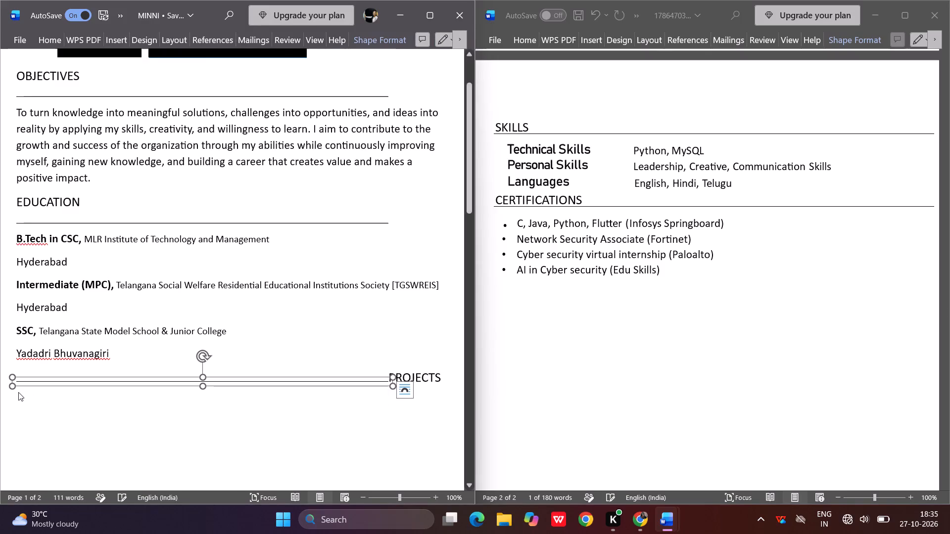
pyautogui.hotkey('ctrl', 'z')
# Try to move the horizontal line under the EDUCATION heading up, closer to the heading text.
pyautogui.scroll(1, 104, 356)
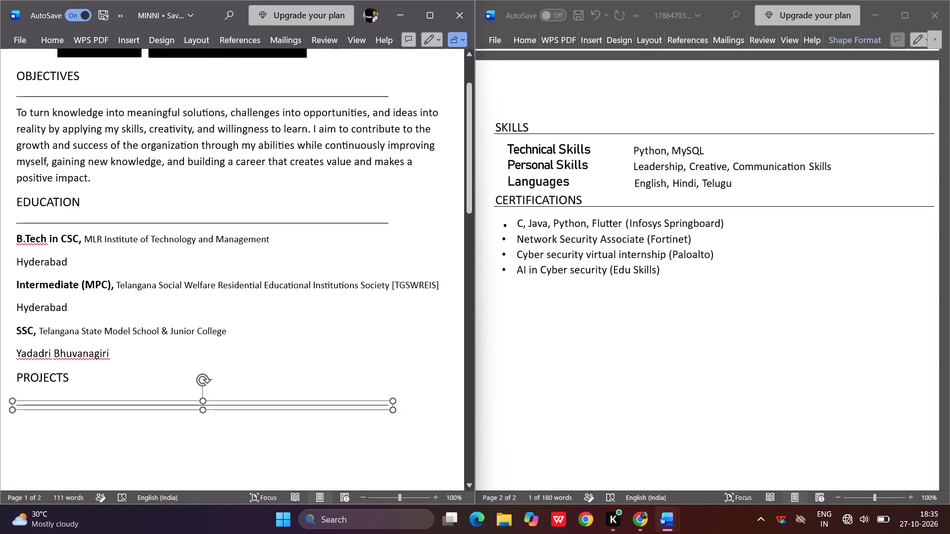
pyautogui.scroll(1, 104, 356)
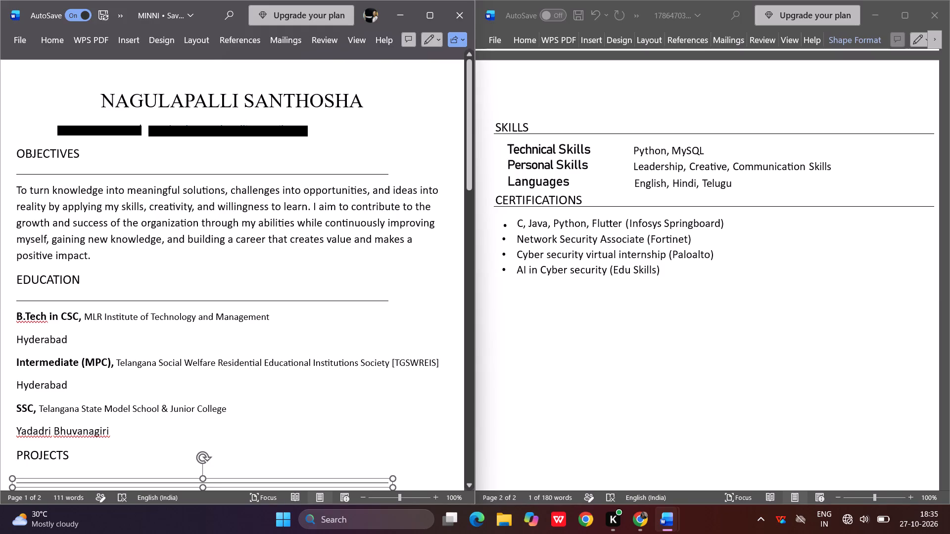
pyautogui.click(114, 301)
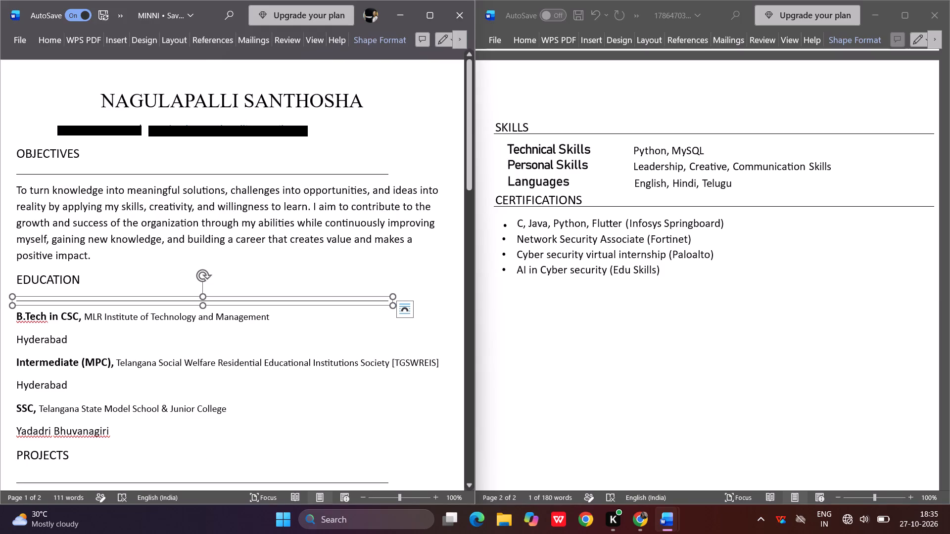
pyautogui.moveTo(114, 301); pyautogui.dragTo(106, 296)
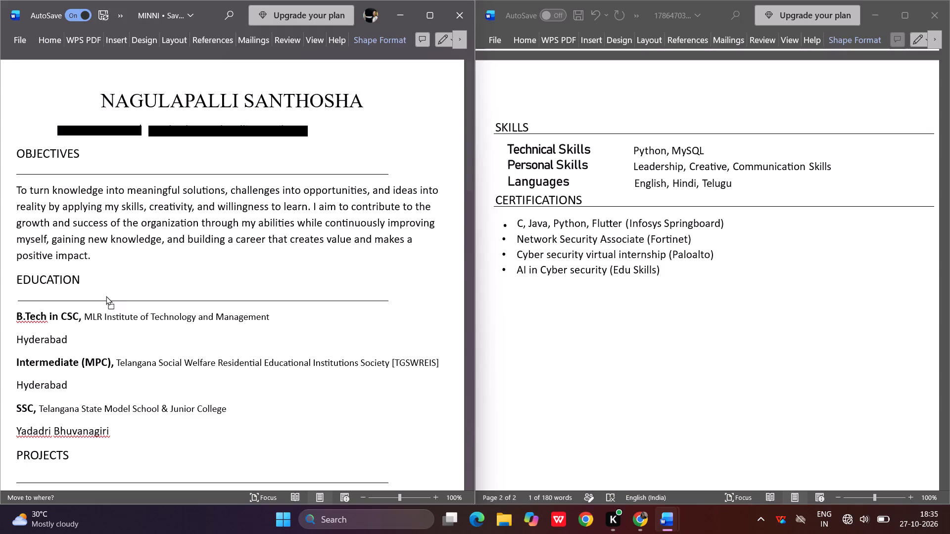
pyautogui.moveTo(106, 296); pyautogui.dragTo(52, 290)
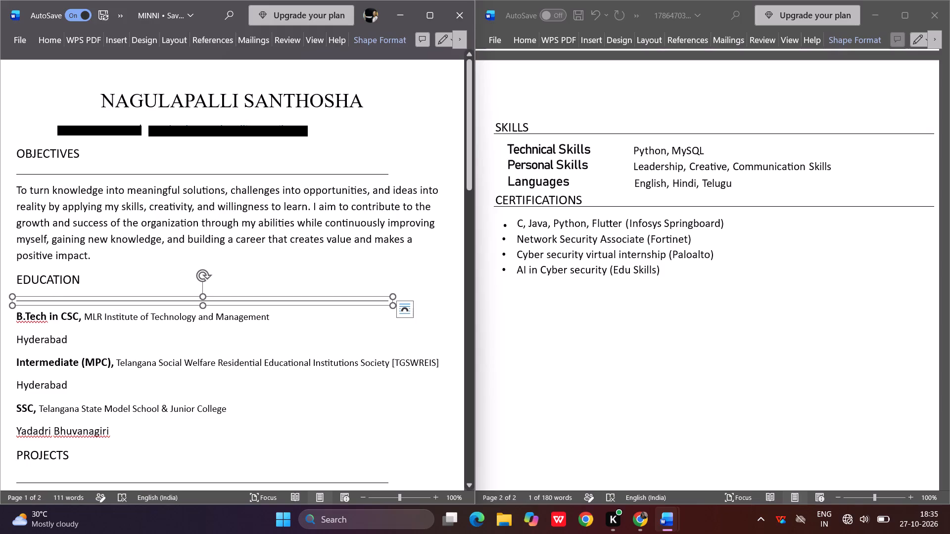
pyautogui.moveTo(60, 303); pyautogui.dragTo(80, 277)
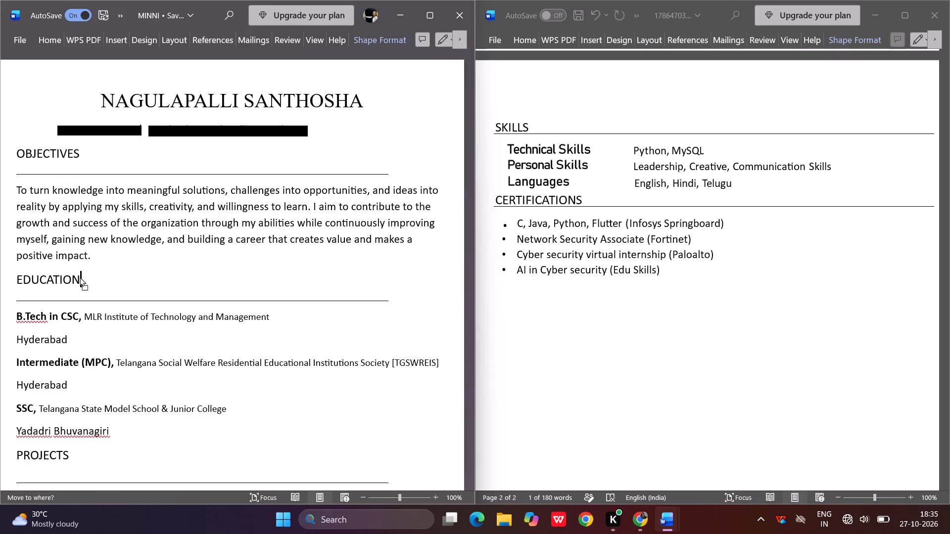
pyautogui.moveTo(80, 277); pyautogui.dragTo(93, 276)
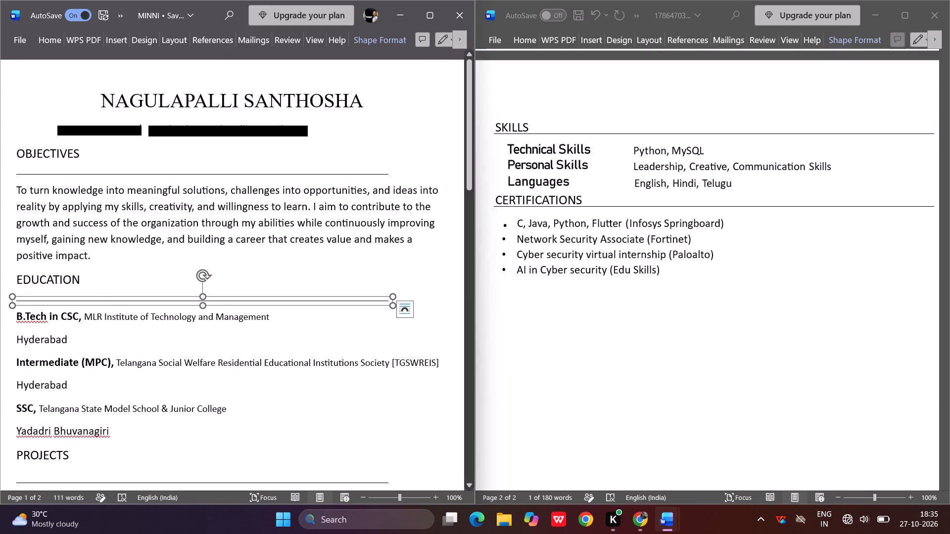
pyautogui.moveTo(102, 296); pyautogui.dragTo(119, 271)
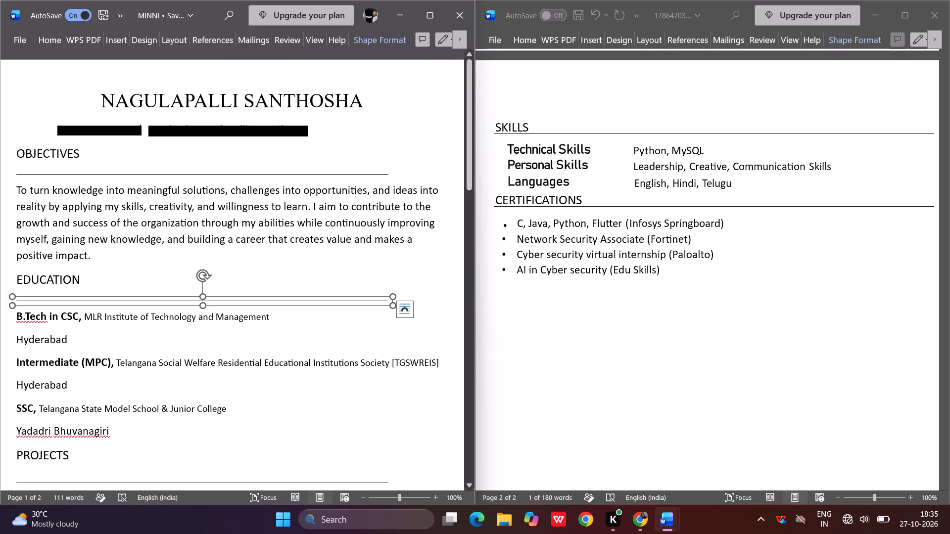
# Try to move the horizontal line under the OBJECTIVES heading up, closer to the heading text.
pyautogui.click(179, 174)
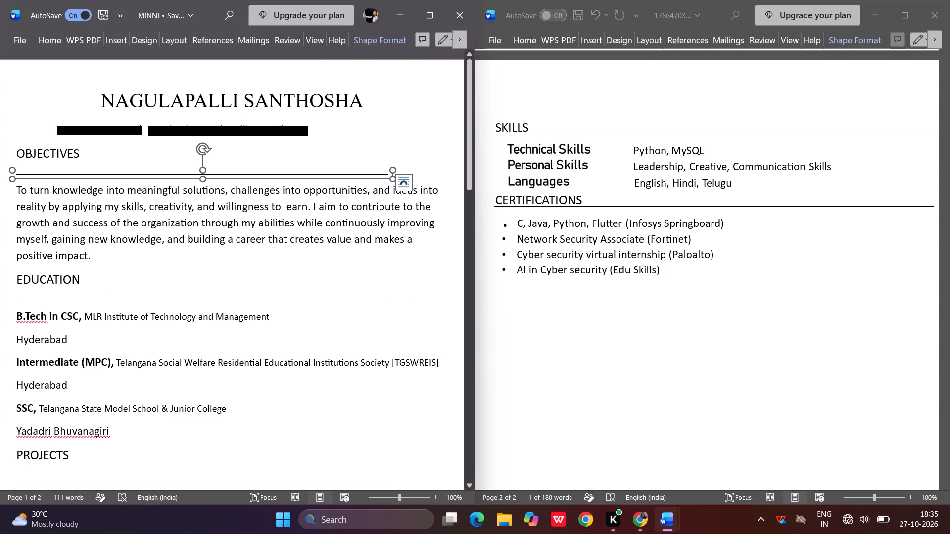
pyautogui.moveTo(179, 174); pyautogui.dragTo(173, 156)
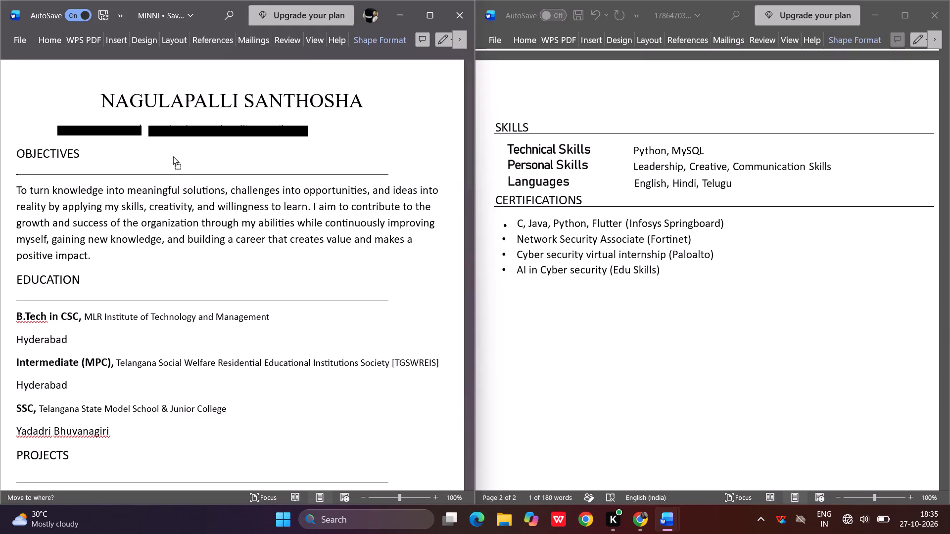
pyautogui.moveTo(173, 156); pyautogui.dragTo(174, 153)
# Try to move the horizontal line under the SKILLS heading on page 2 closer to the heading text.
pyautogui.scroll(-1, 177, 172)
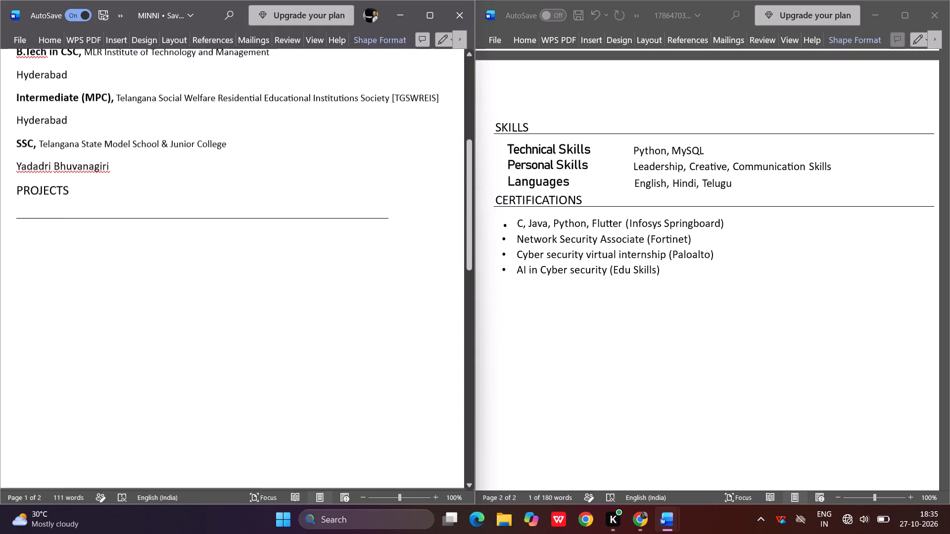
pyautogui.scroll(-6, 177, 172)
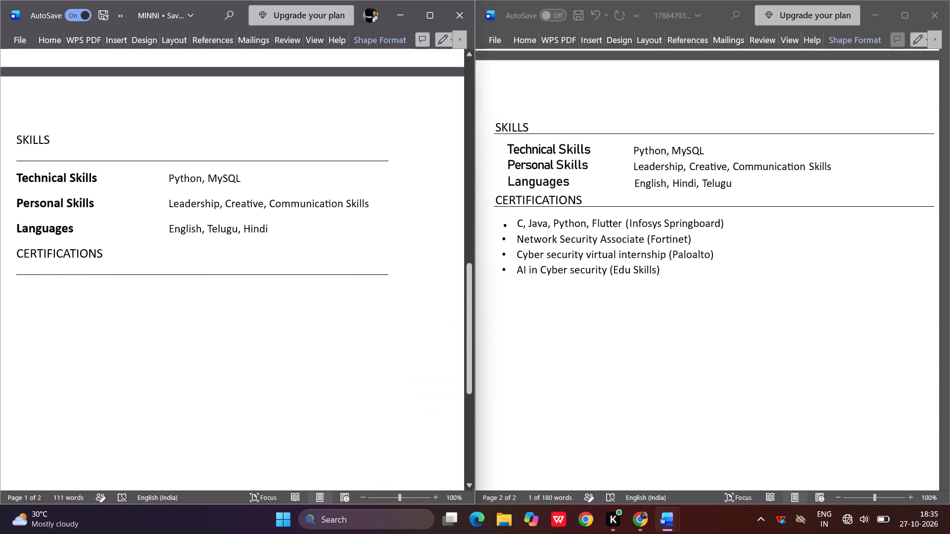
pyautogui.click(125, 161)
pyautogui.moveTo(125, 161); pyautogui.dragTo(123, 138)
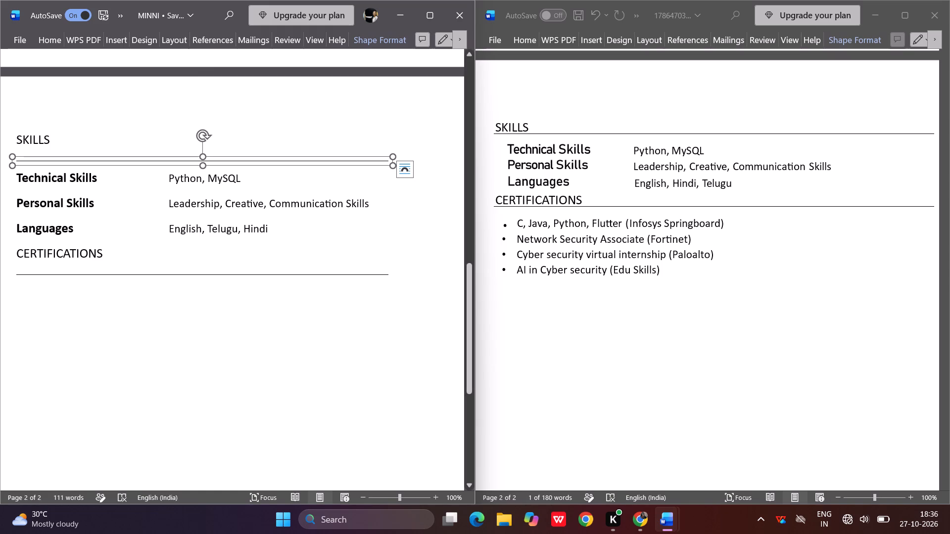
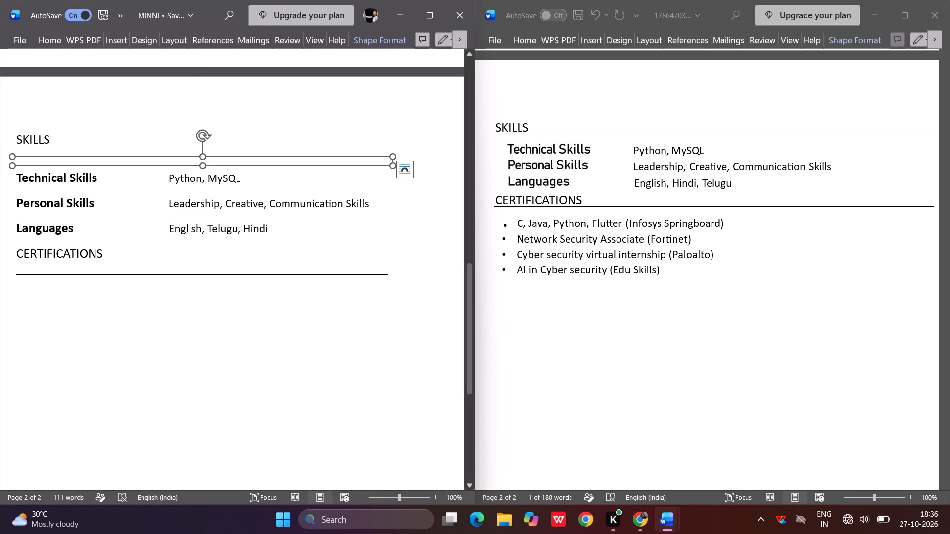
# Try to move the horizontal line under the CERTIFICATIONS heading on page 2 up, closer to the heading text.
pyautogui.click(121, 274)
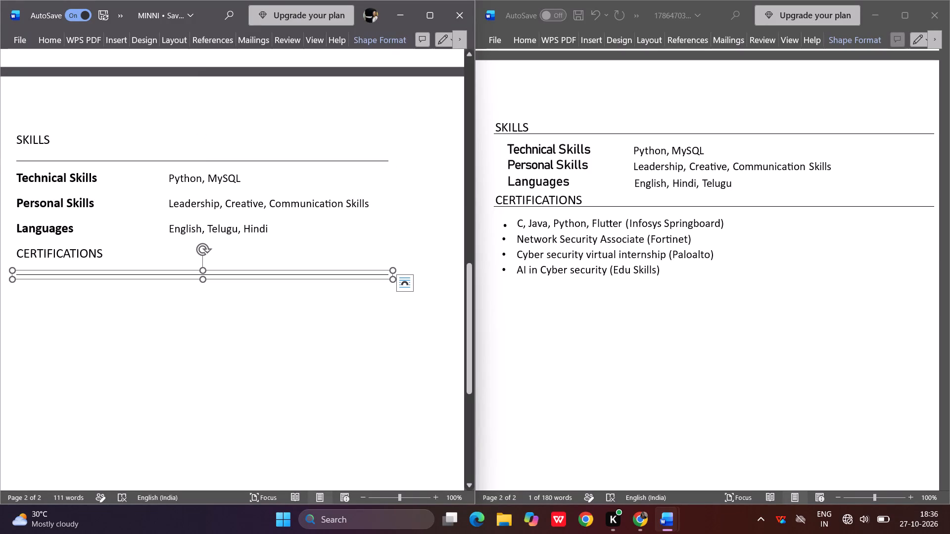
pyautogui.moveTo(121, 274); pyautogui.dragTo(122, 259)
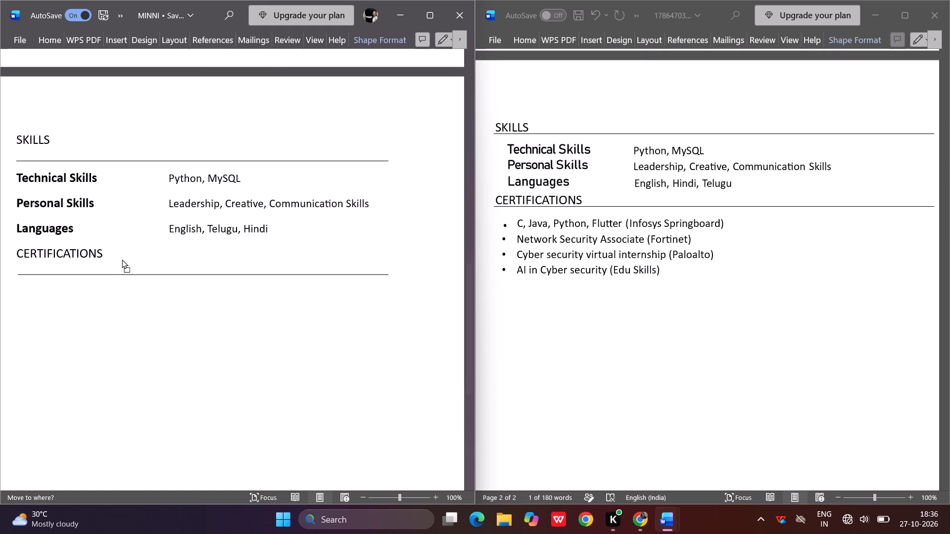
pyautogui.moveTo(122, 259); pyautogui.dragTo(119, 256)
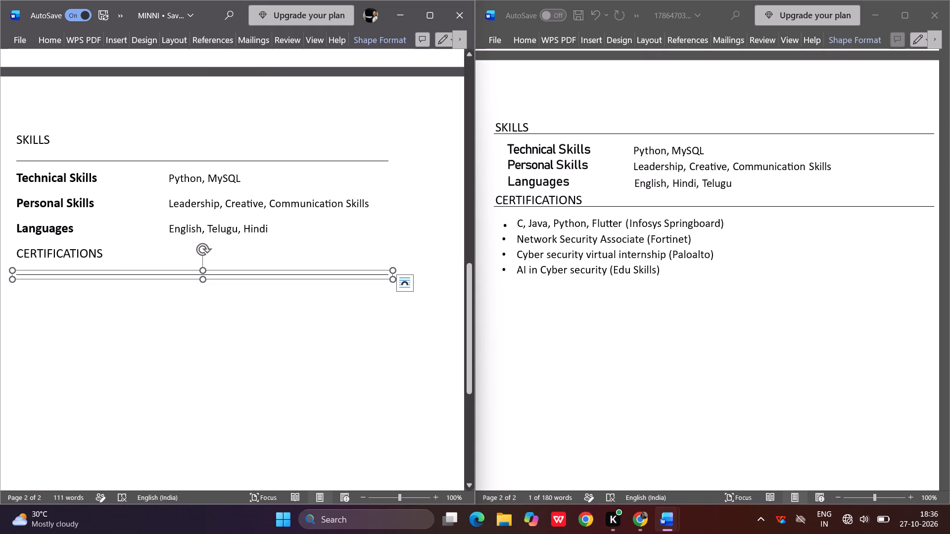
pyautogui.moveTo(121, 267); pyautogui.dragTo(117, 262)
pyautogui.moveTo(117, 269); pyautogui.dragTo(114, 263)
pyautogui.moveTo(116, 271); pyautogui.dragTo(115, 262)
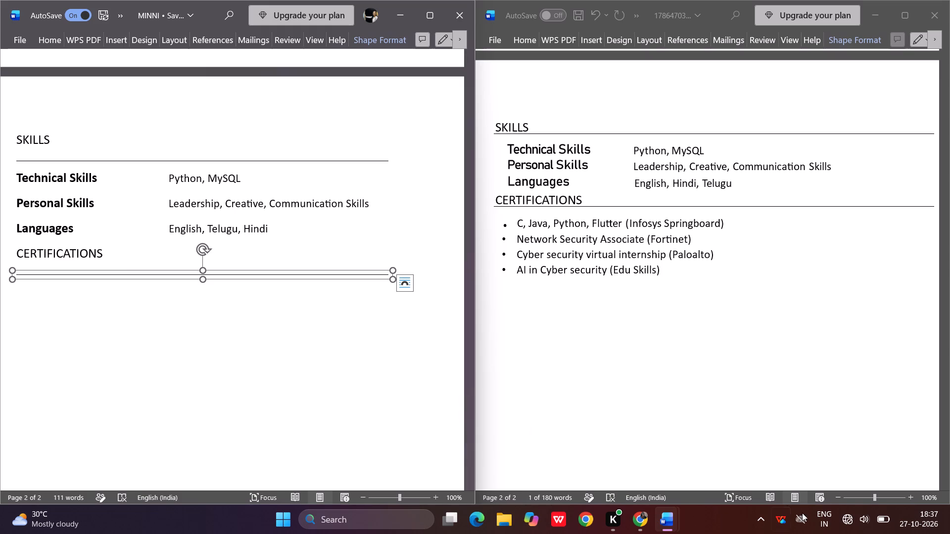
# Look through the list of available Wi-Fi networks for the Minni ♥ network.
pyautogui.click(839, 519)
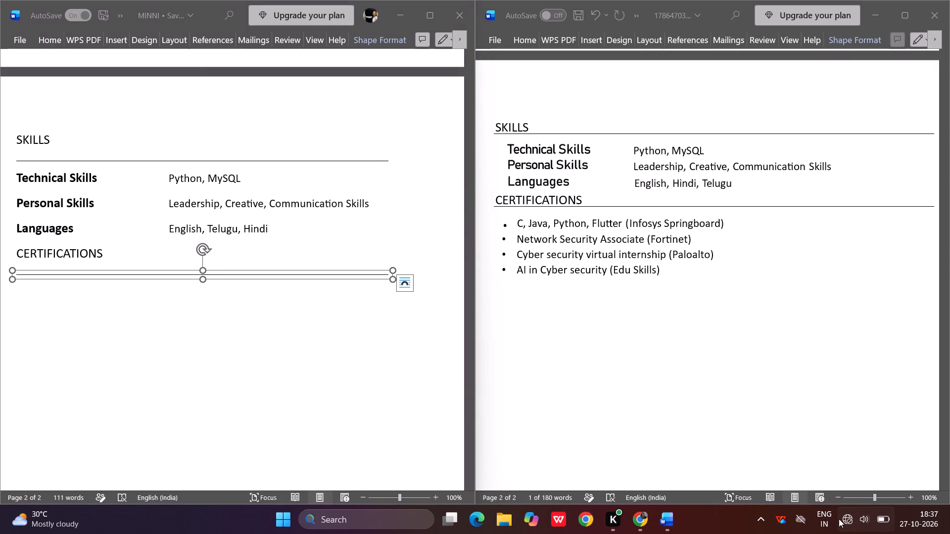
pyautogui.click(845, 520)
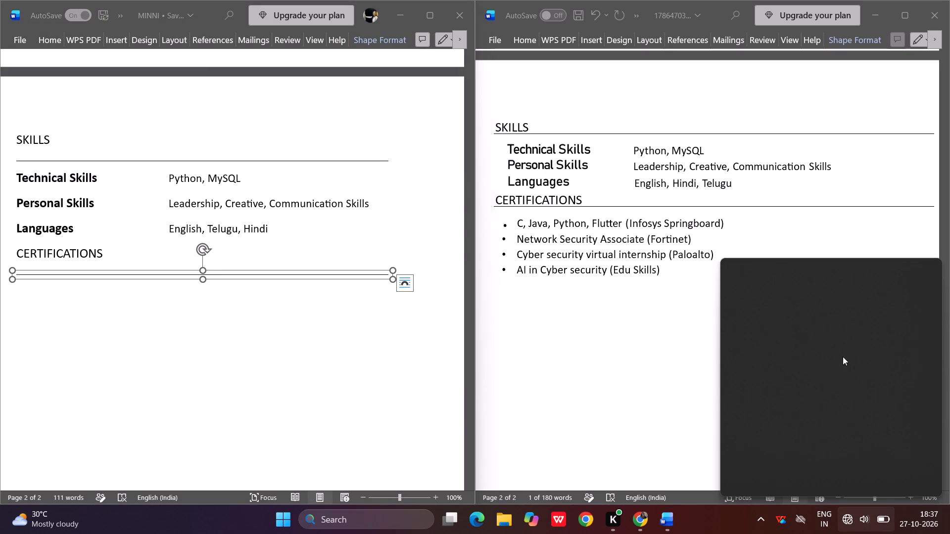
pyautogui.click(783, 294)
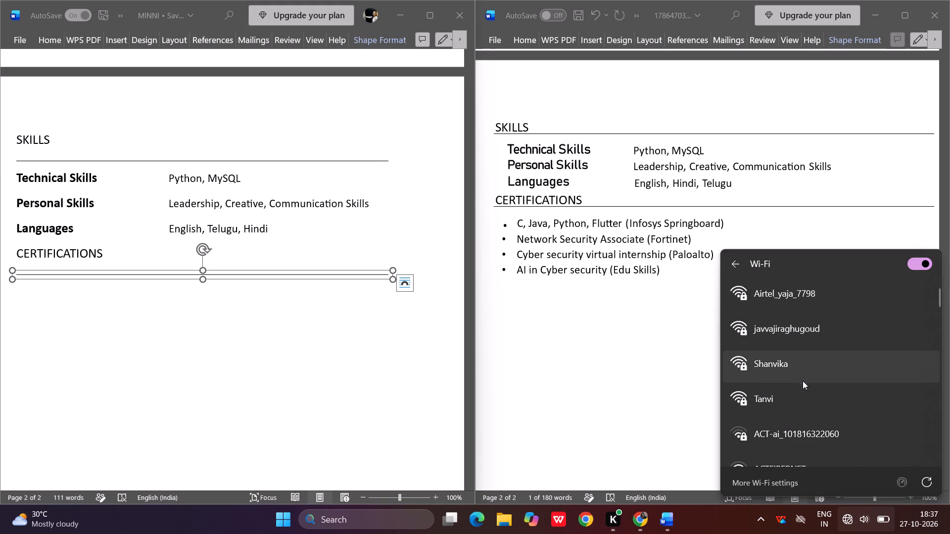
pyautogui.scroll(-7, 803, 382)
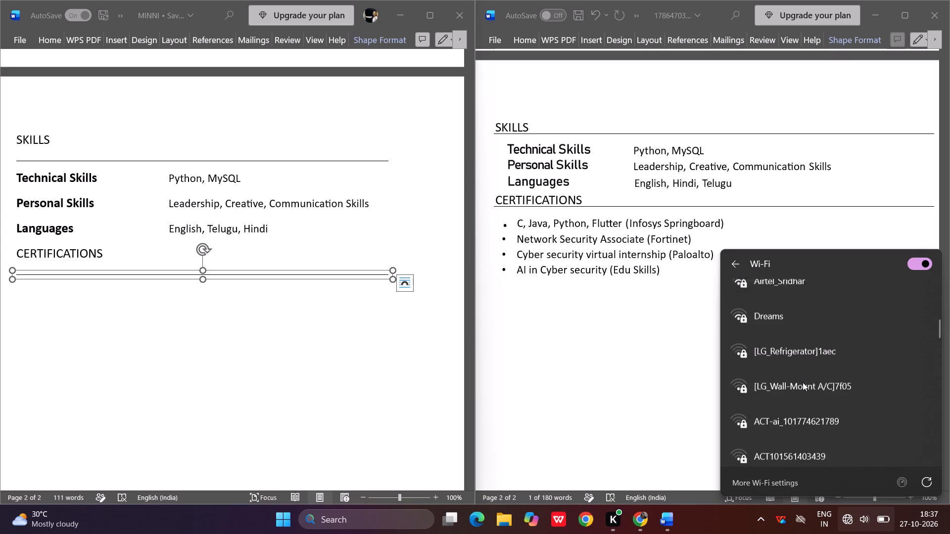
pyautogui.scroll(-6, 803, 382)
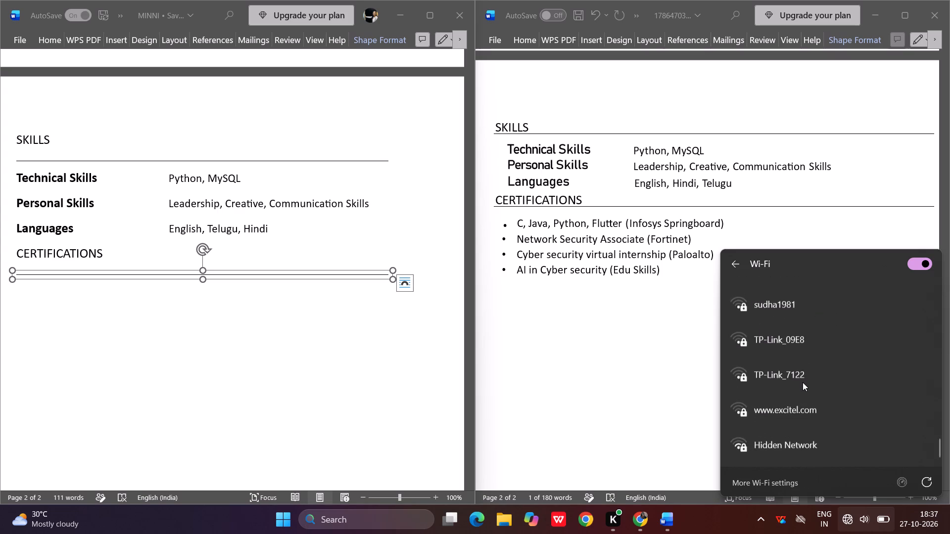
pyautogui.scroll(3, 803, 382)
pyautogui.scroll(3, 865, 362)
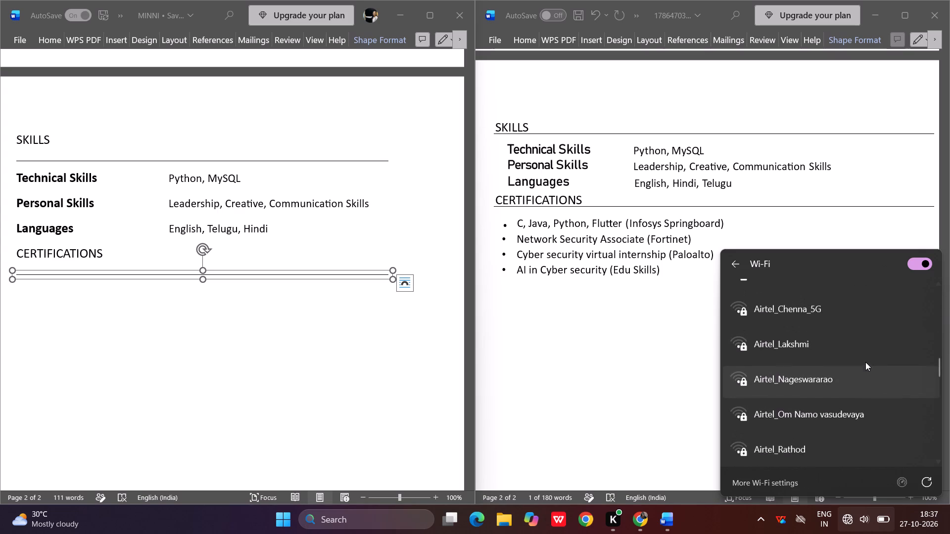
pyautogui.scroll(4, 865, 362)
# Restart Wi-Fi by switching it off and on, connect to the Minni ♥ network, and return to the documents.
pyautogui.click(913, 256)
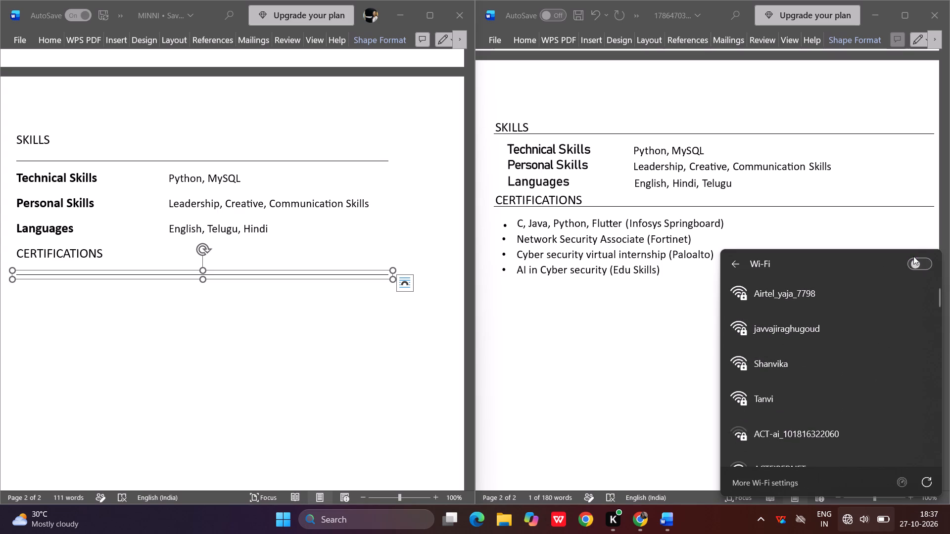
pyautogui.click(913, 256)
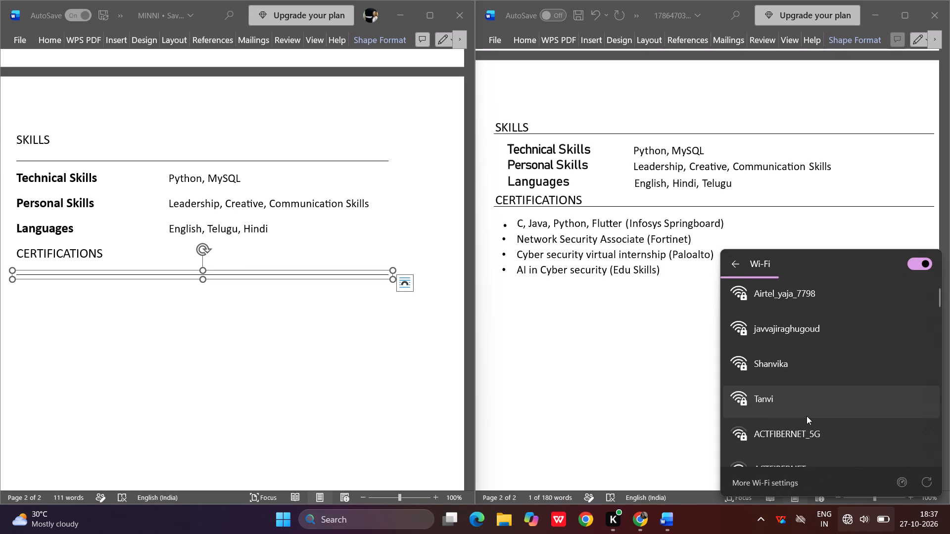
pyautogui.scroll(1, 807, 416)
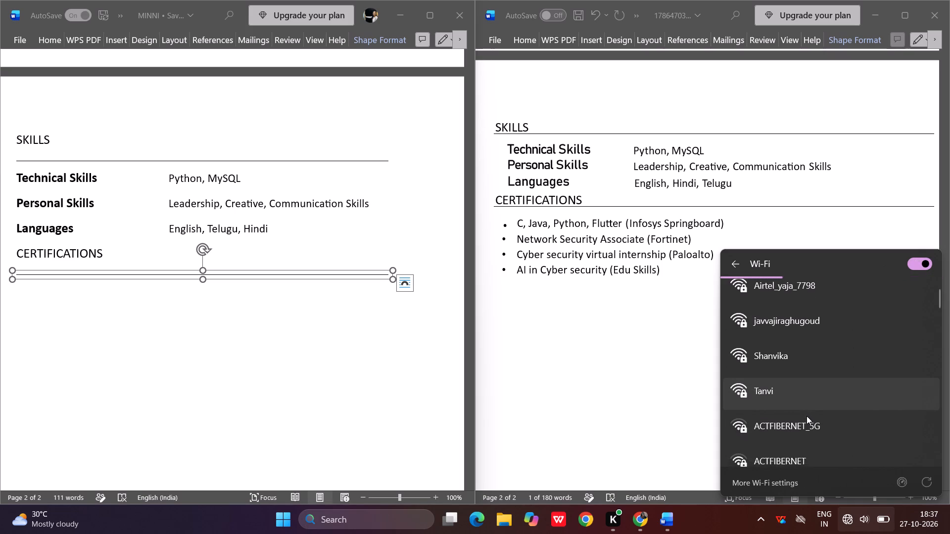
pyautogui.scroll(2, 807, 416)
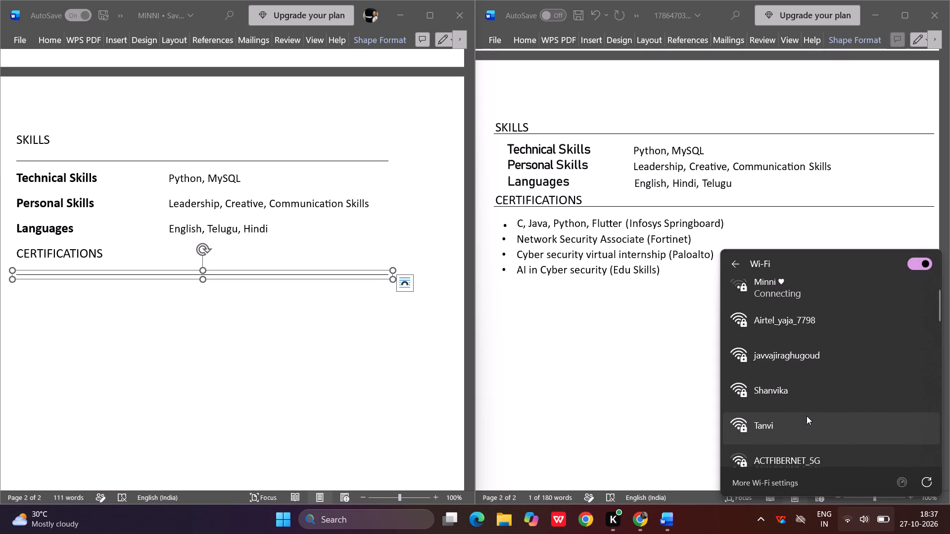
pyautogui.scroll(1, 807, 416)
pyautogui.click(818, 295)
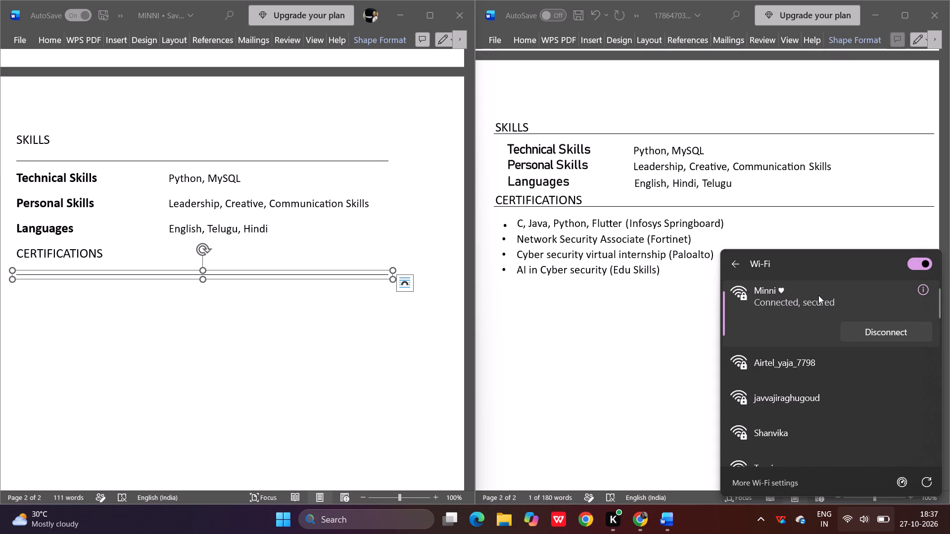
pyautogui.click(671, 347)
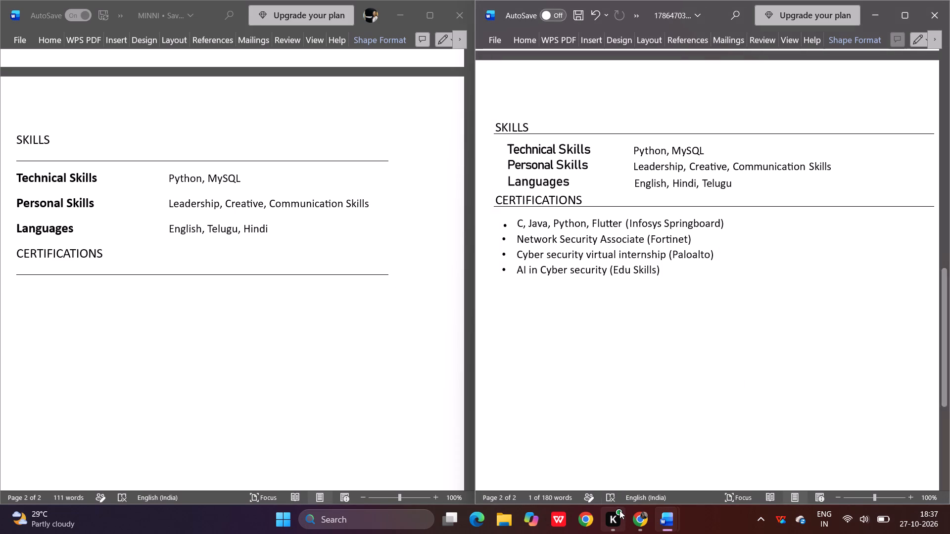